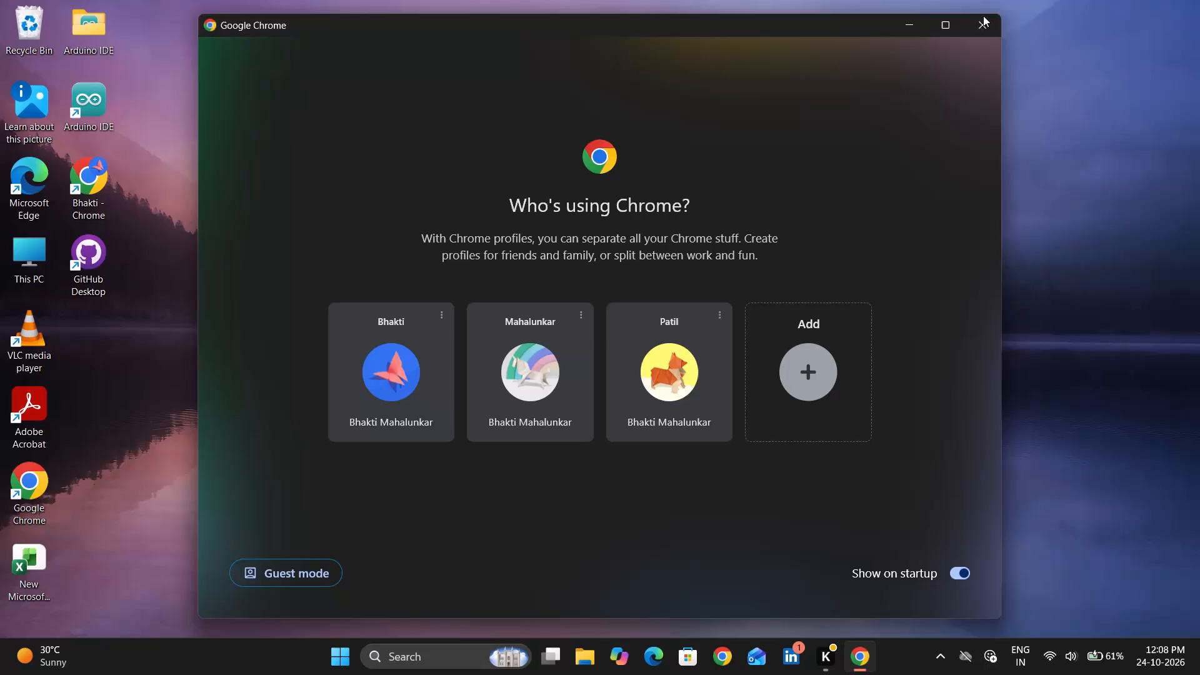
Close the profile chooser and open Chrome from the profile's own desktop shortcut.
left_click(987, 17)
left_click(81, 202)
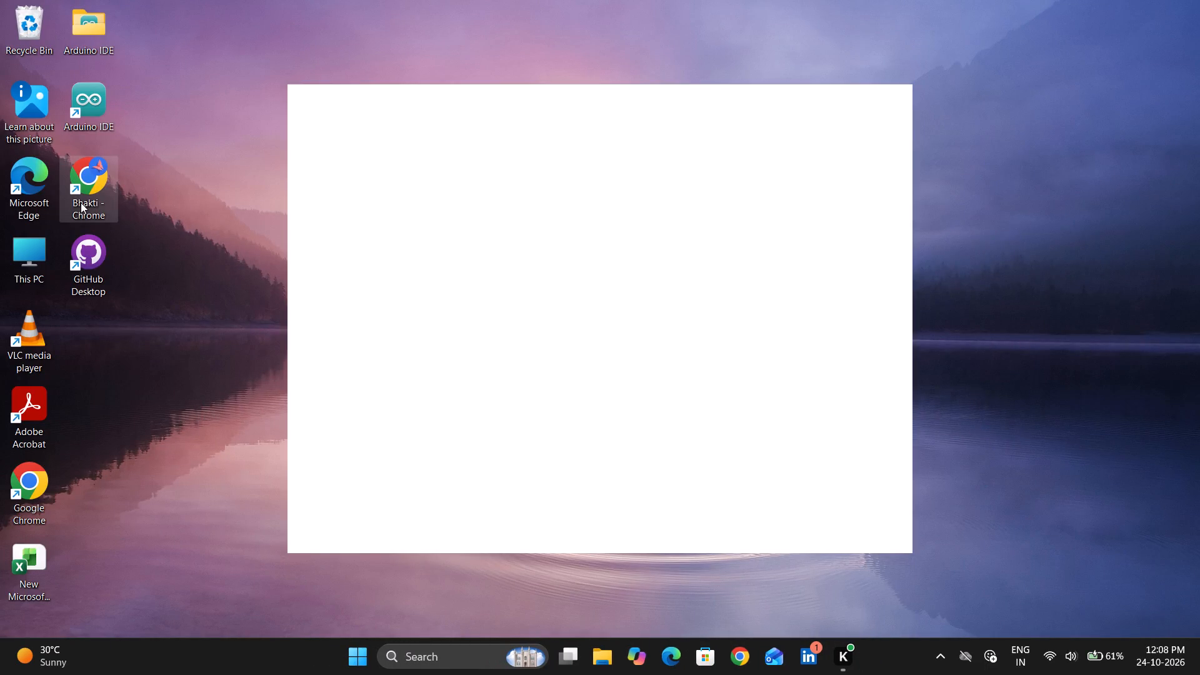
double_click(81, 202)
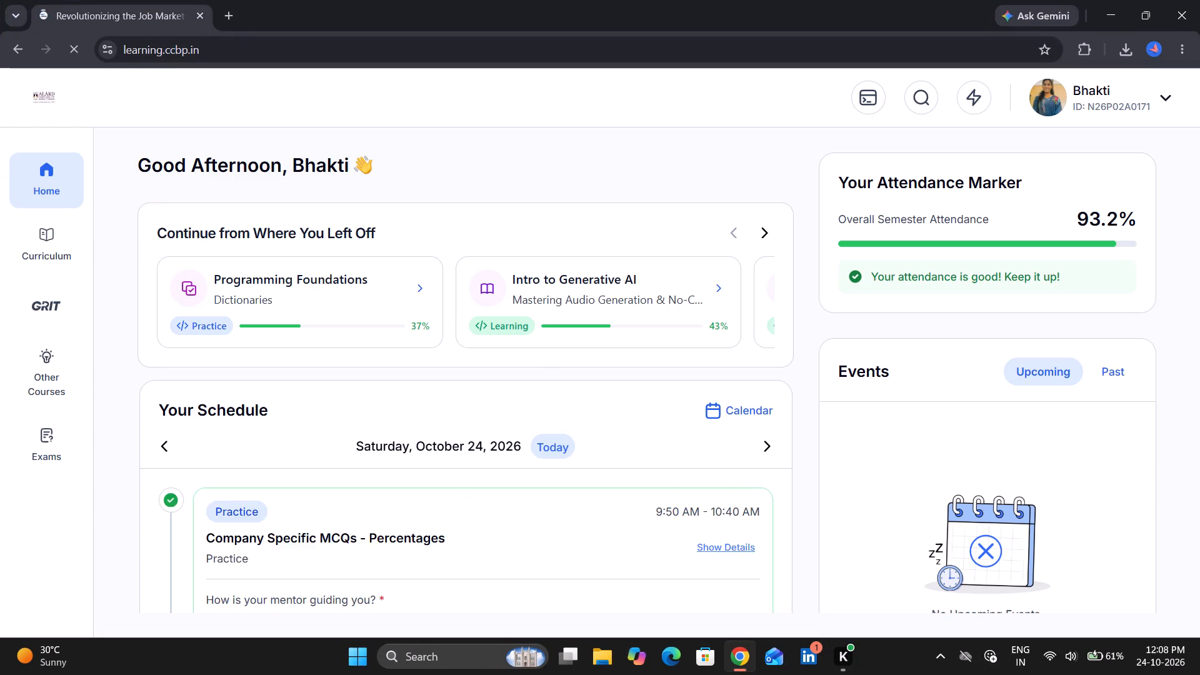
Examine today's schedule on the learning portal, including the details of the Module Quiz exam and the Simple Interest lecture.
scroll(541, 326, "down", 11)
left_click(737, 463)
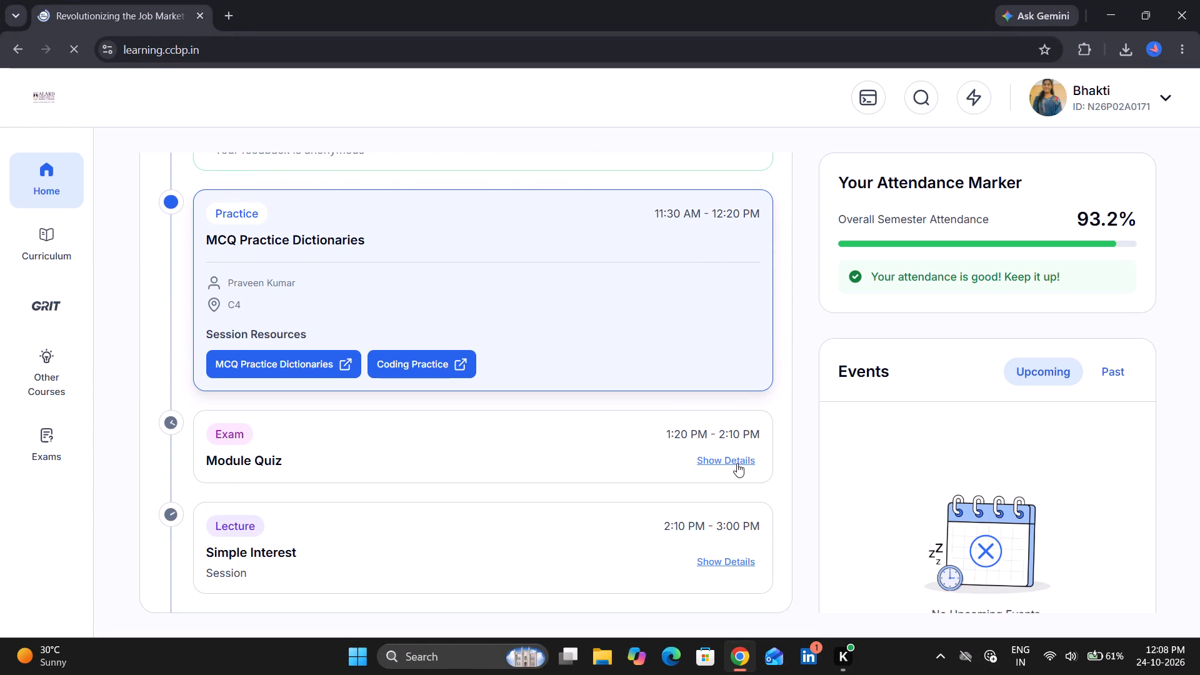
scroll(481, 591, "down", 3)
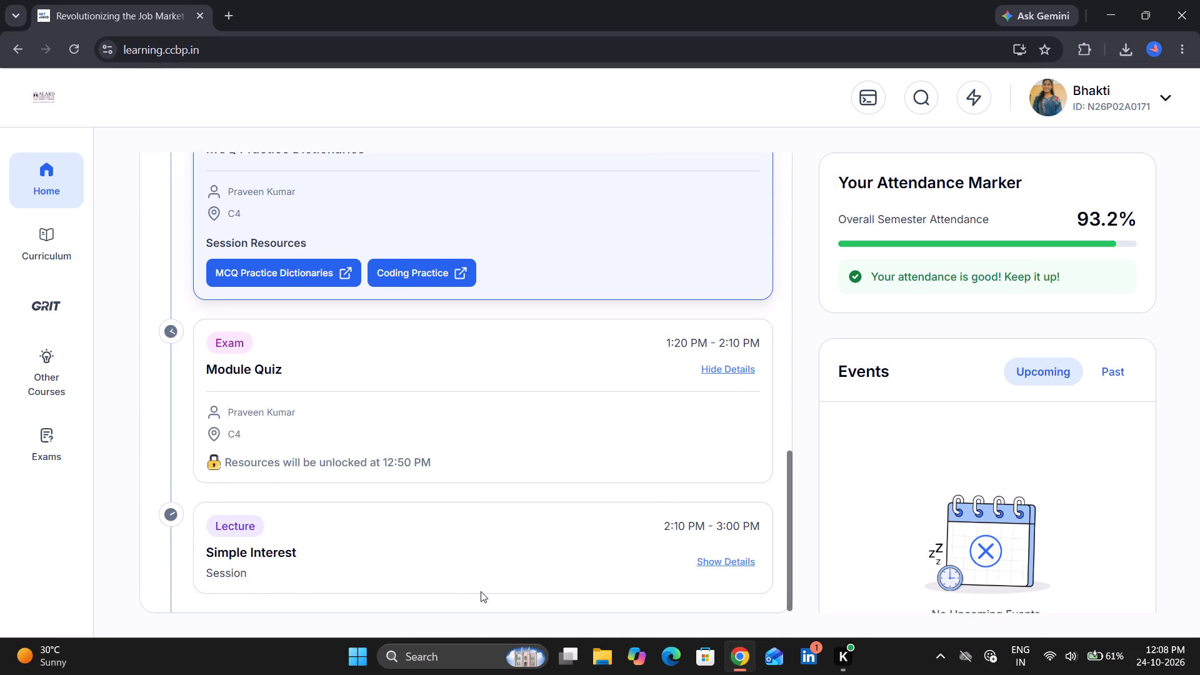
left_click(739, 557)
scroll(739, 557, "down", 1)
scroll(739, 557, "up", 2)
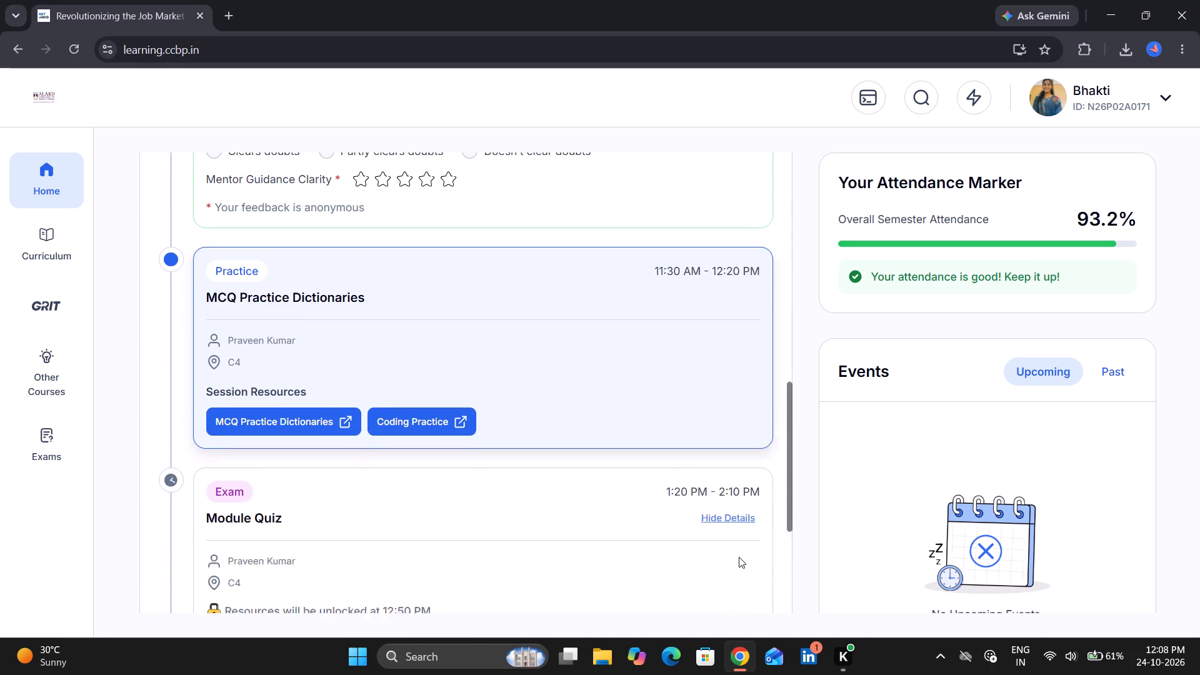
scroll(739, 557, "up", 2)
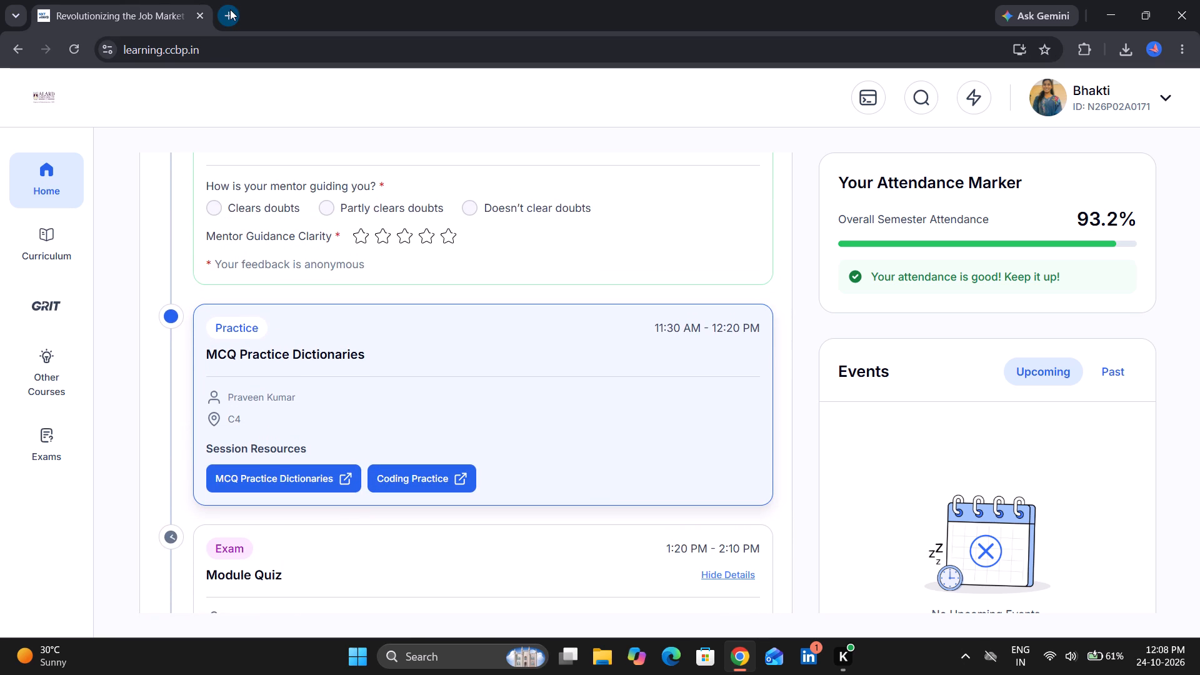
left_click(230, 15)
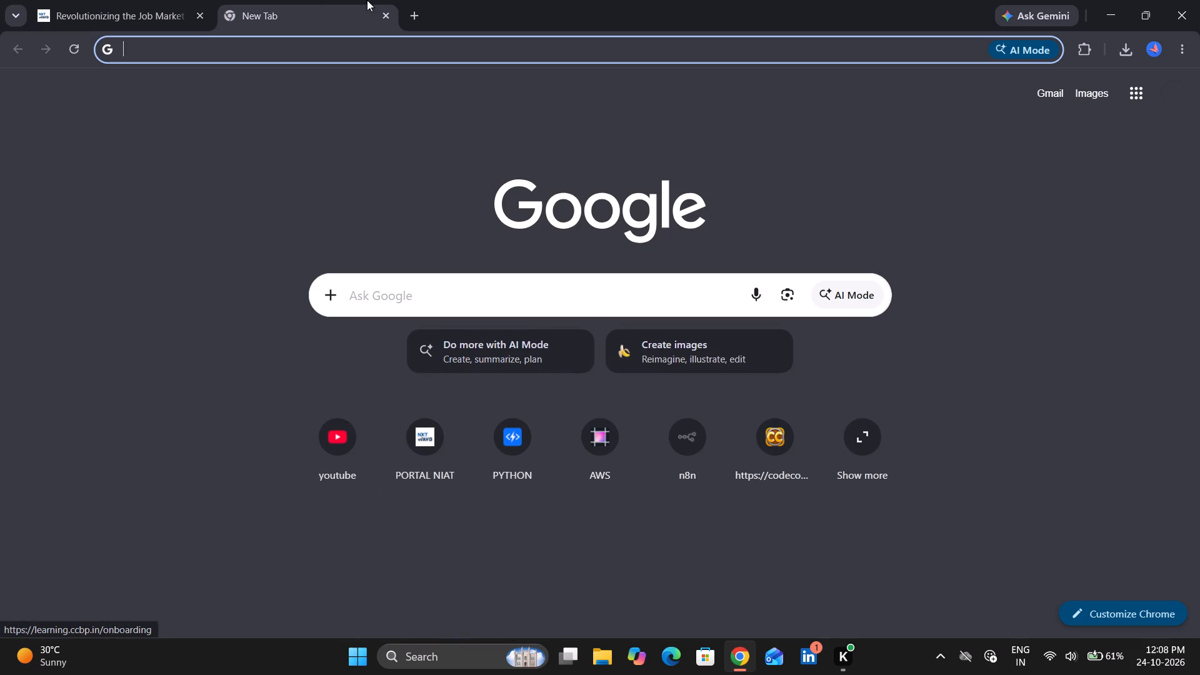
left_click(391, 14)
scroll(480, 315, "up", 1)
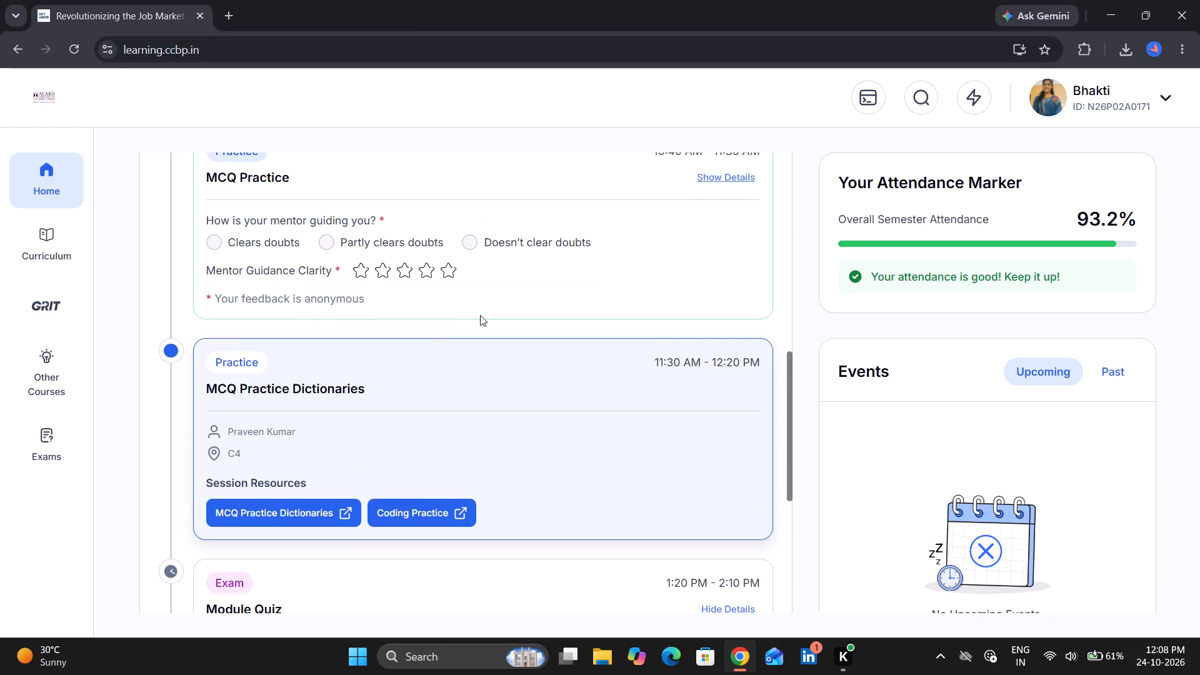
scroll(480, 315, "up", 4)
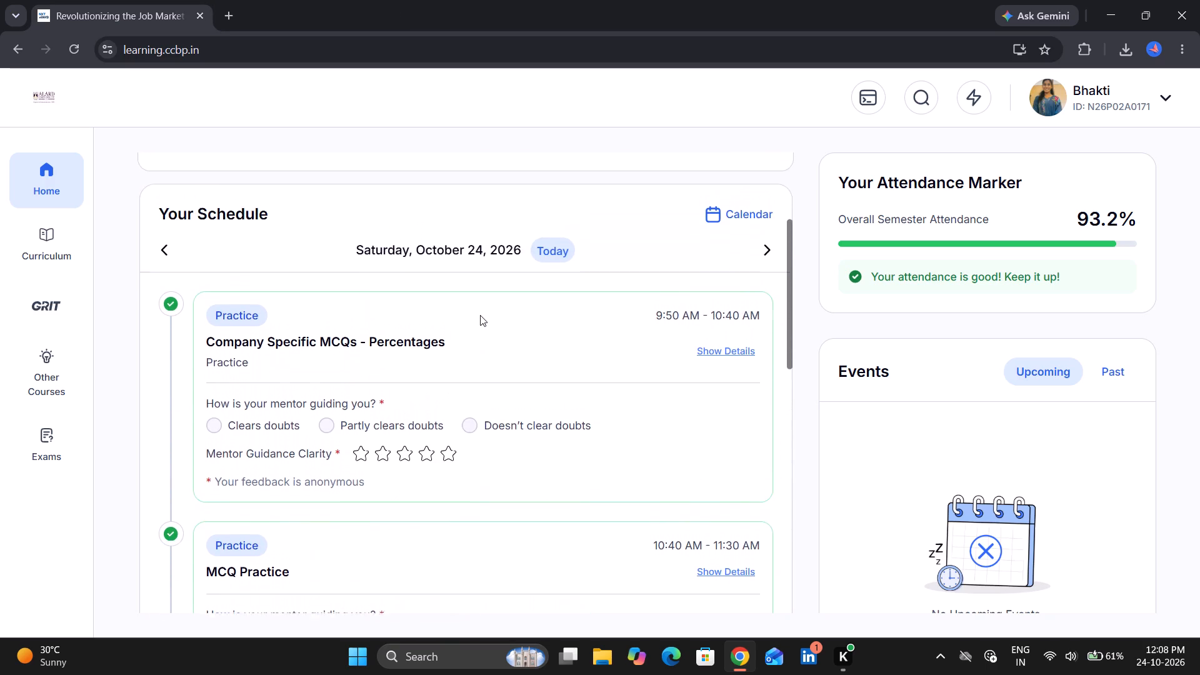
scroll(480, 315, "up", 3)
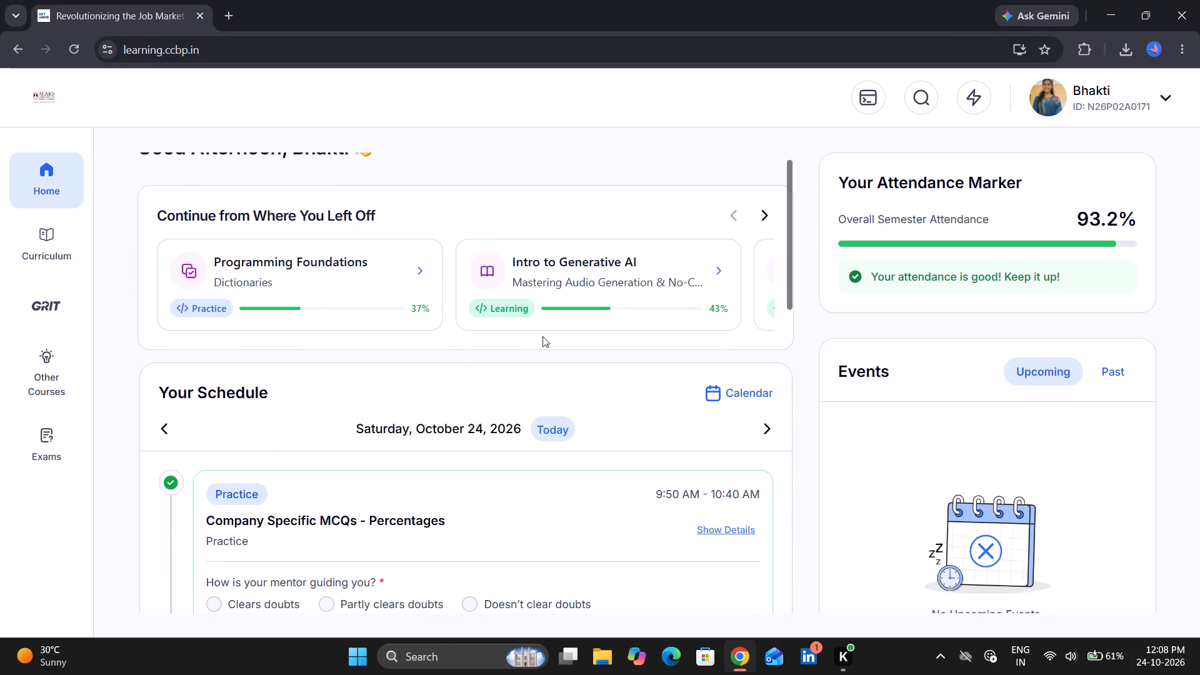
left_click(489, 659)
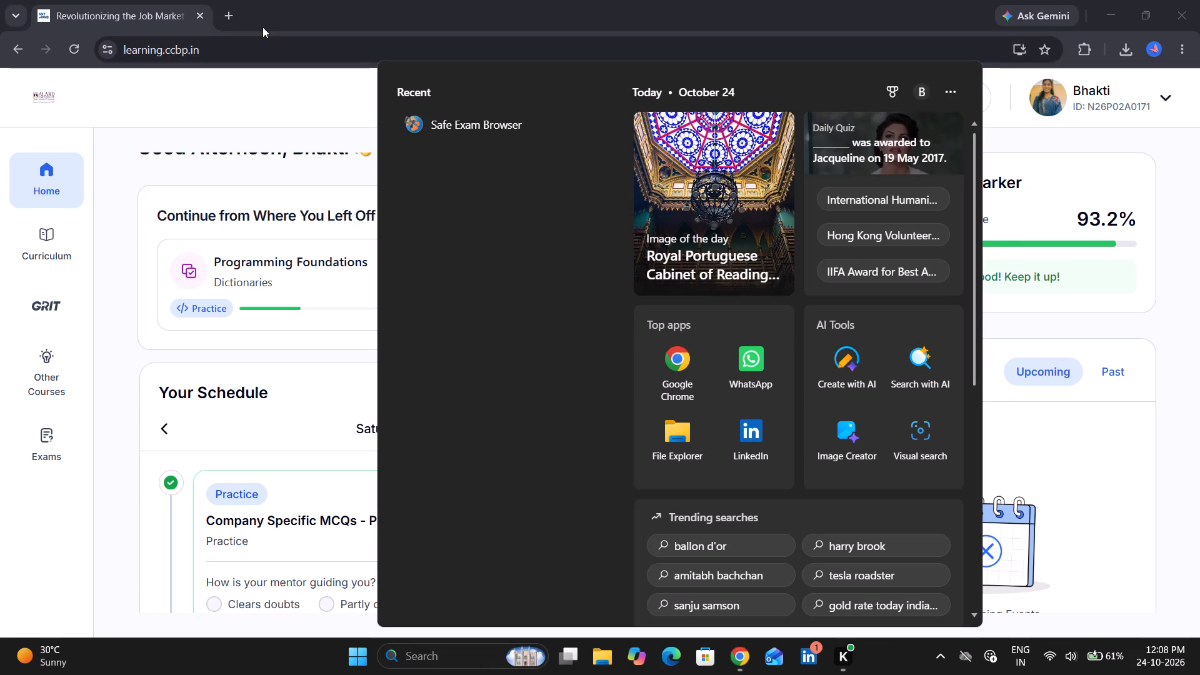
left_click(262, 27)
Search Google for gemini in a new browser tab.
left_click(232, 5)
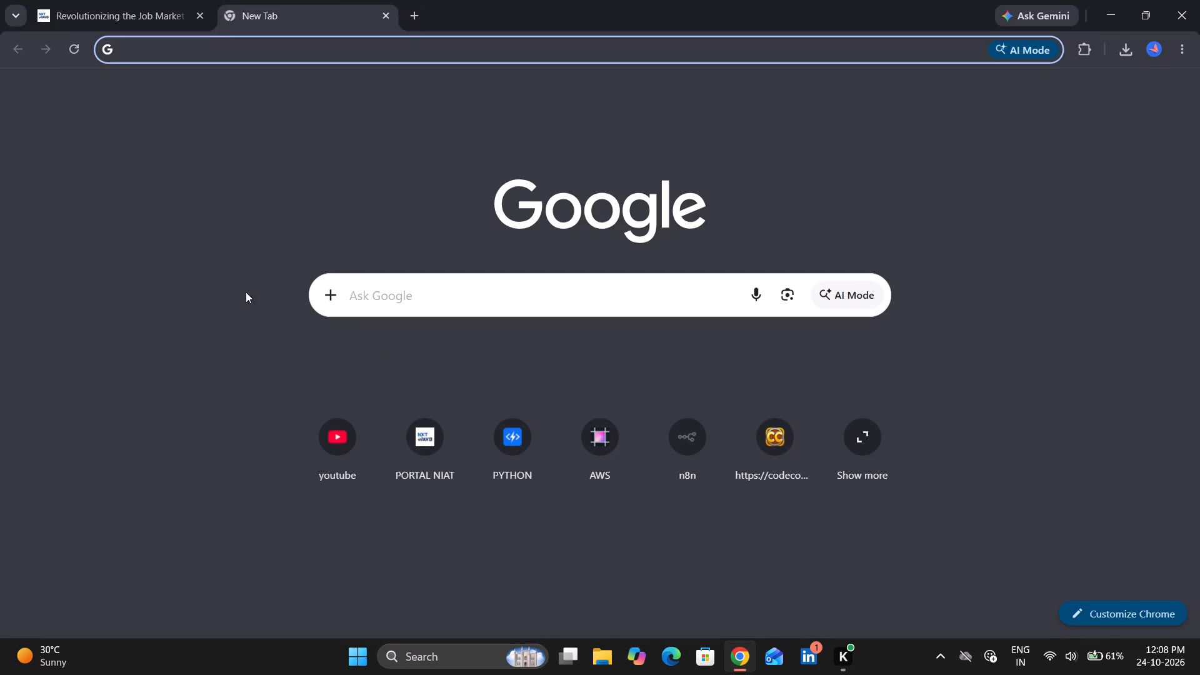
left_click(437, 297)
left_click(437, 341)
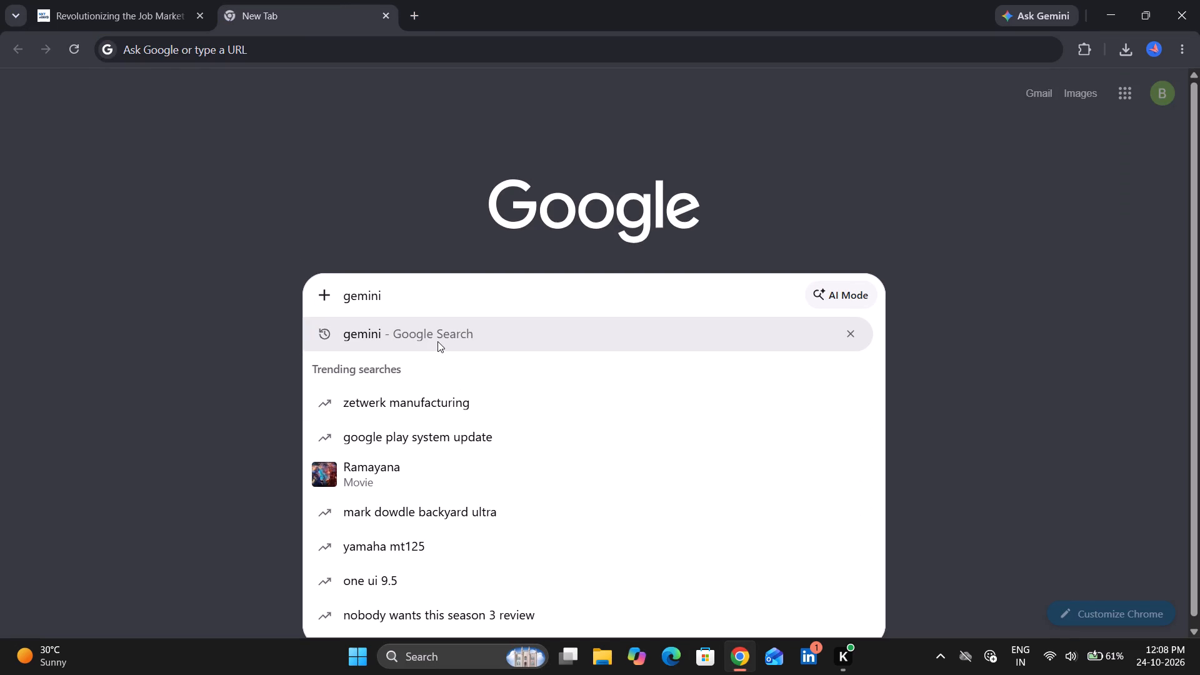
Replace the Google search query with canva and run the search.
triple_click(267, 114)
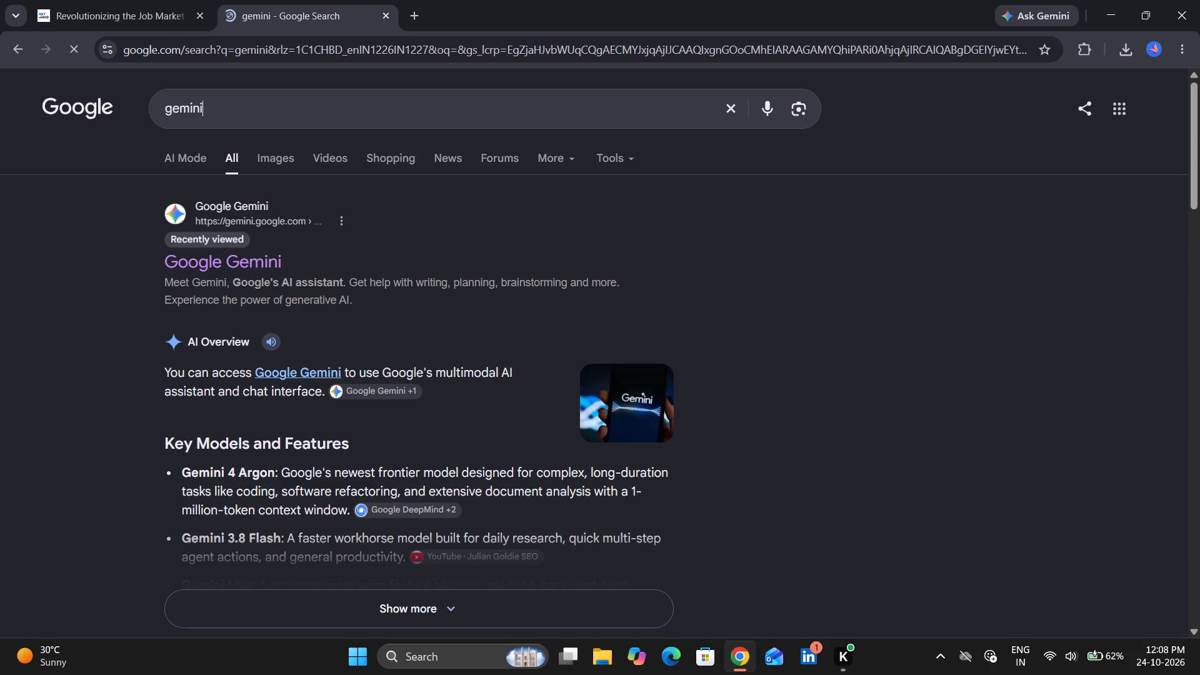
type("CANC")
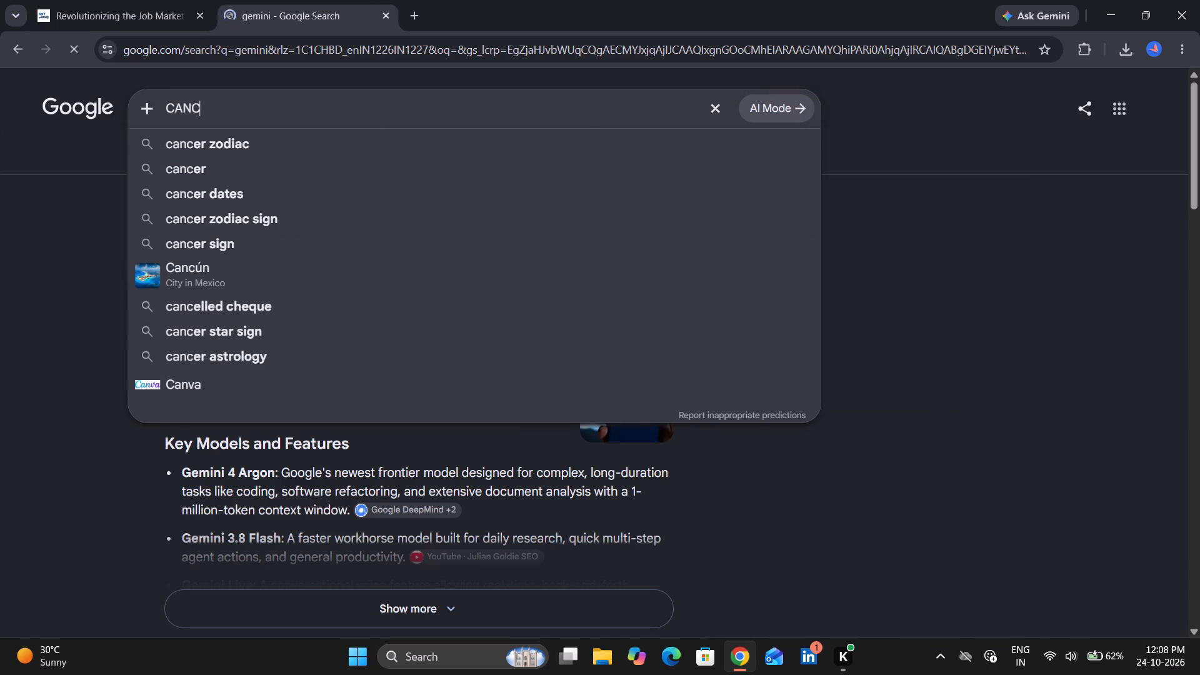
key("BackSpace")
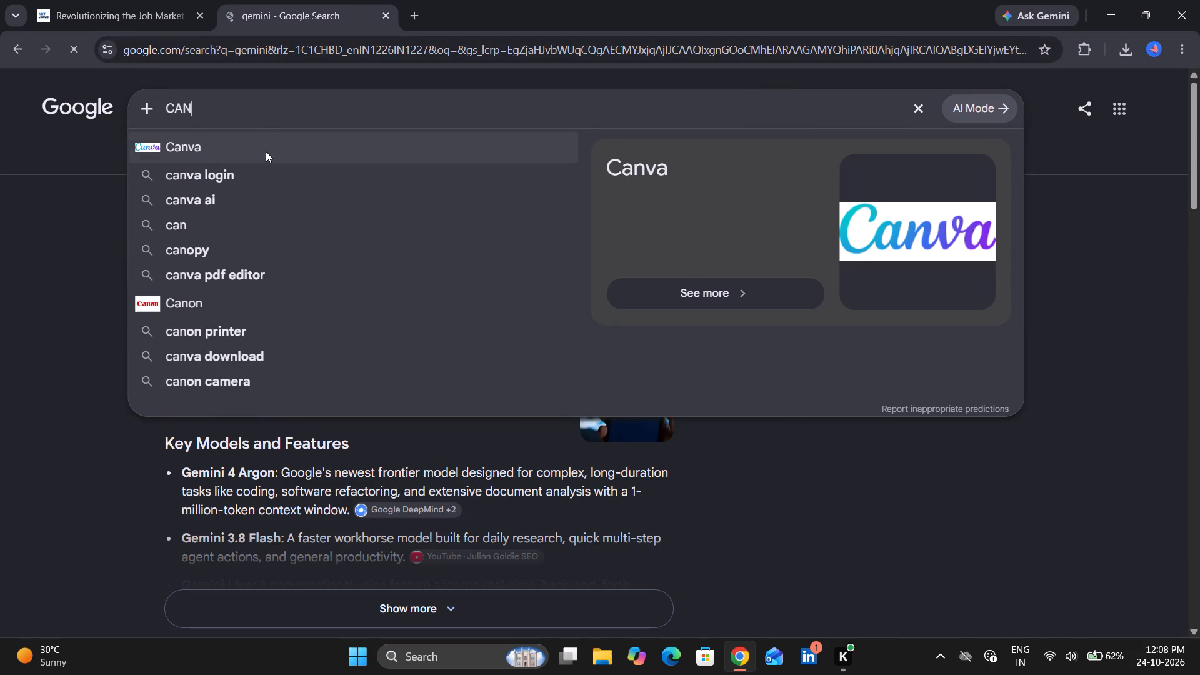
left_click(266, 151)
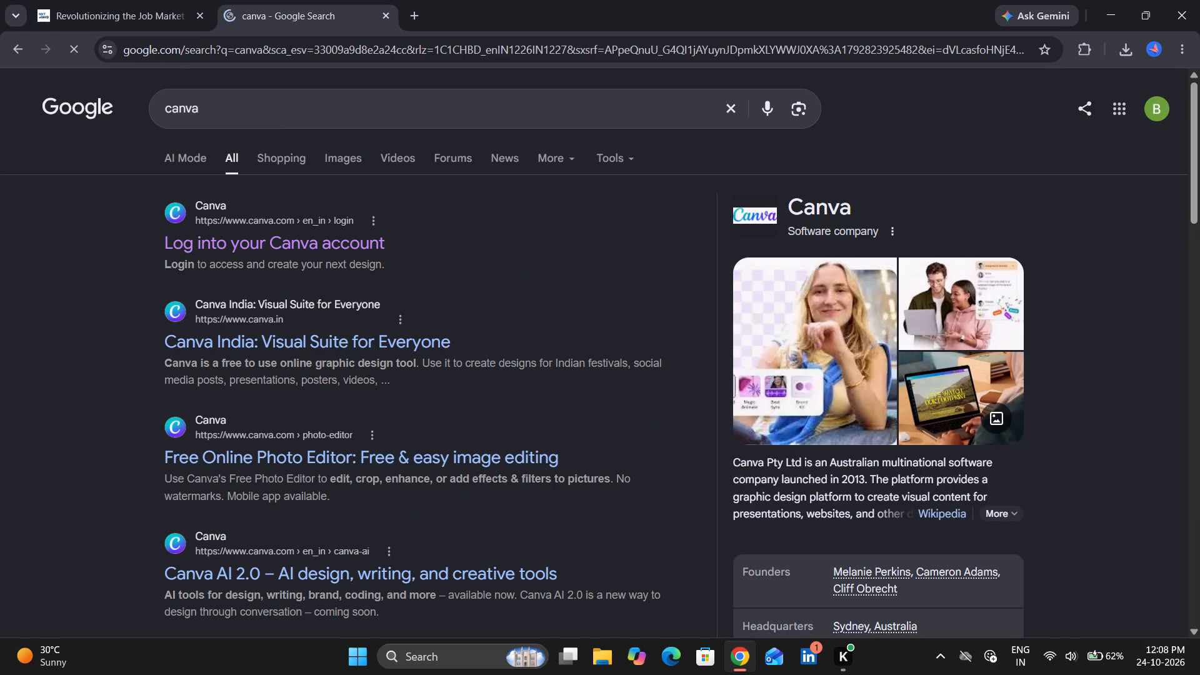
Open the Canva India: Visual Suite for Everyone website from the search results.
scroll(412, 340, "down", 1)
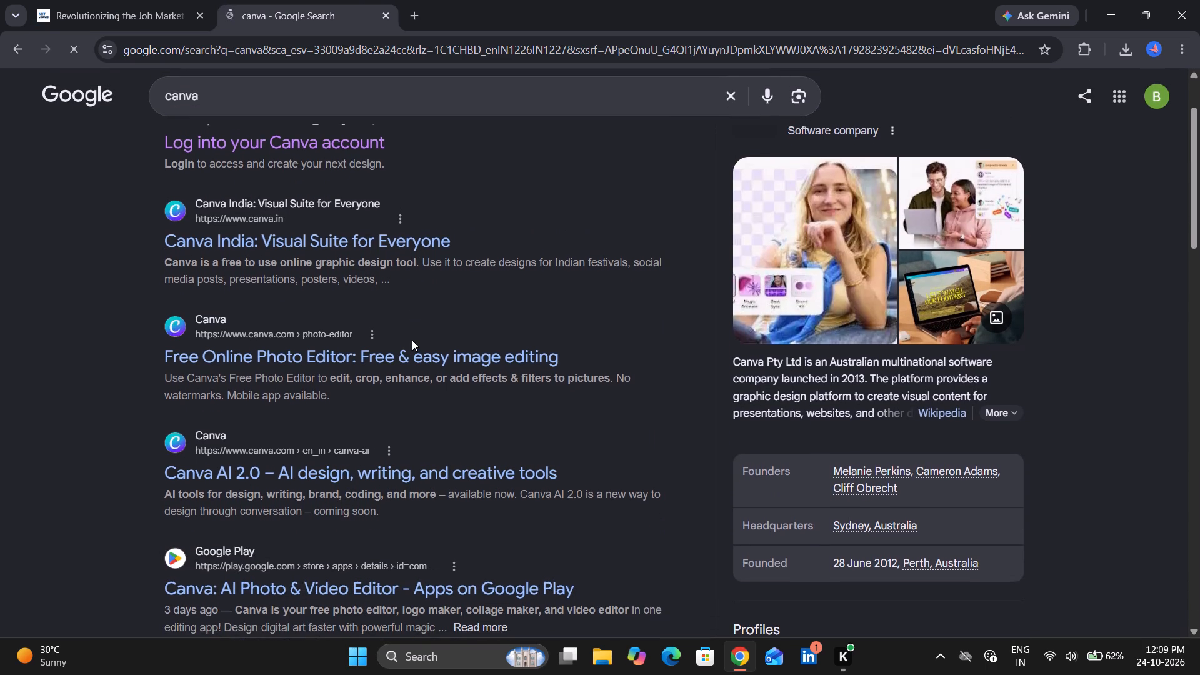
scroll(412, 340, "down", 1)
left_click(384, 226)
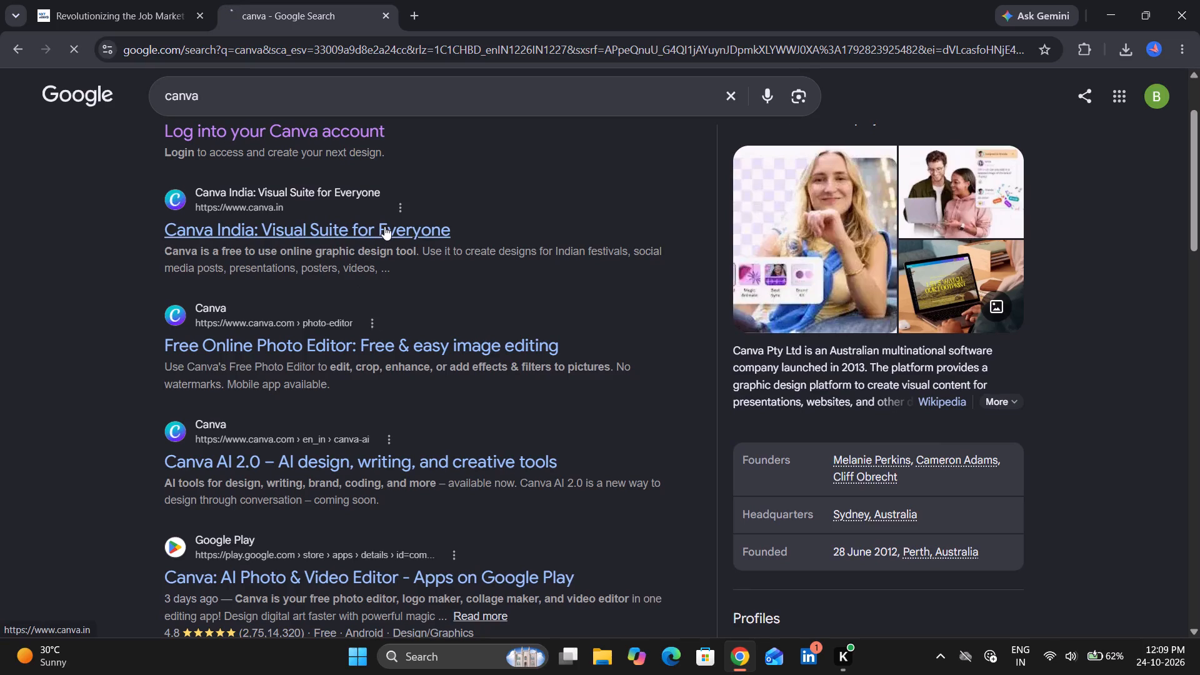
left_click(351, 239)
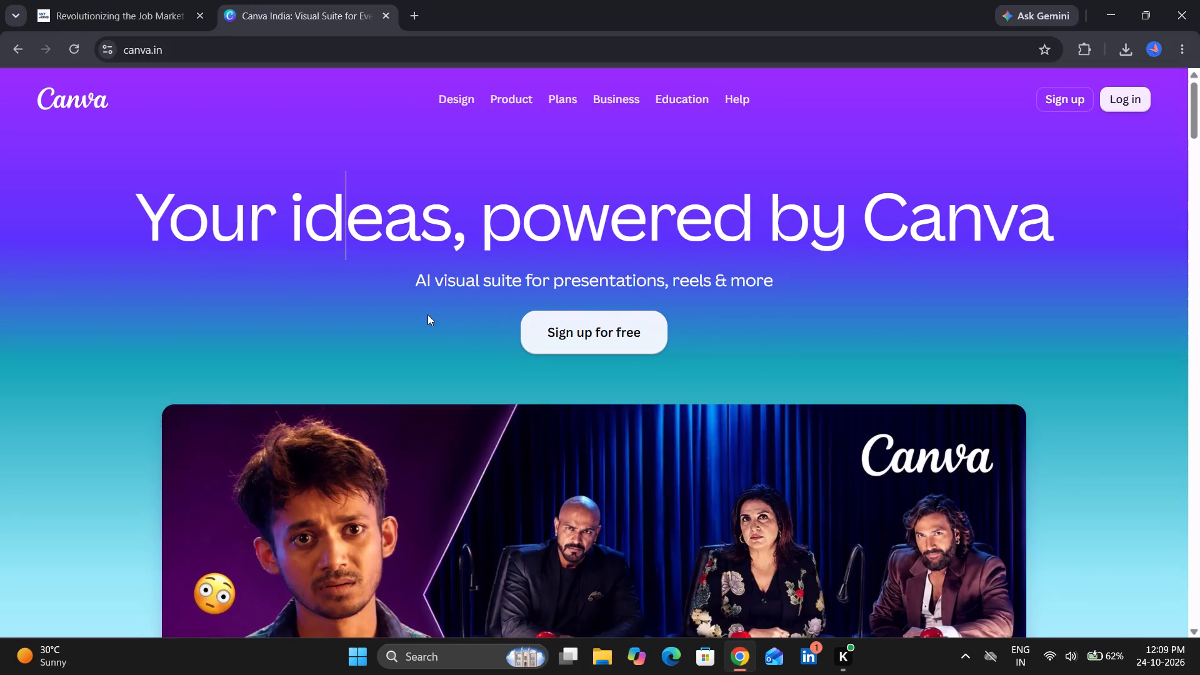
Look through the Canva website for templates.
scroll(427, 314, "down", 5)
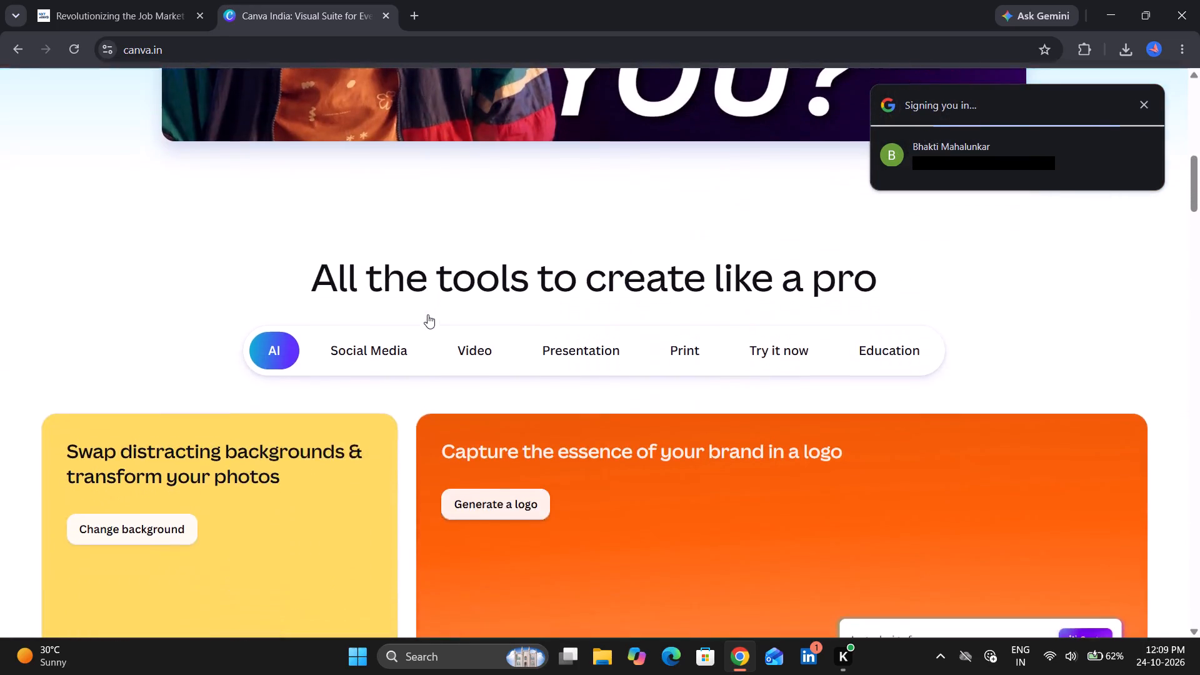
Open the Templates page of the Canva account.
scroll(427, 314, "down", 6)
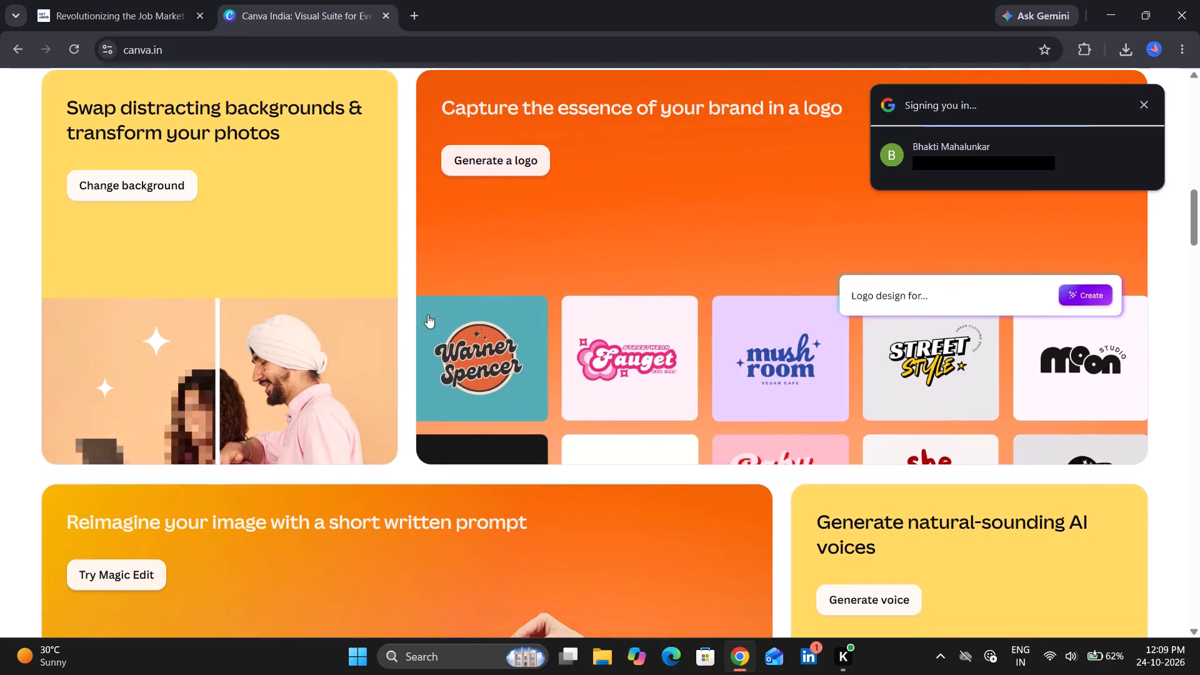
scroll(427, 314, "down", 2)
scroll(427, 314, "up", 2)
scroll(427, 314, "down", 1)
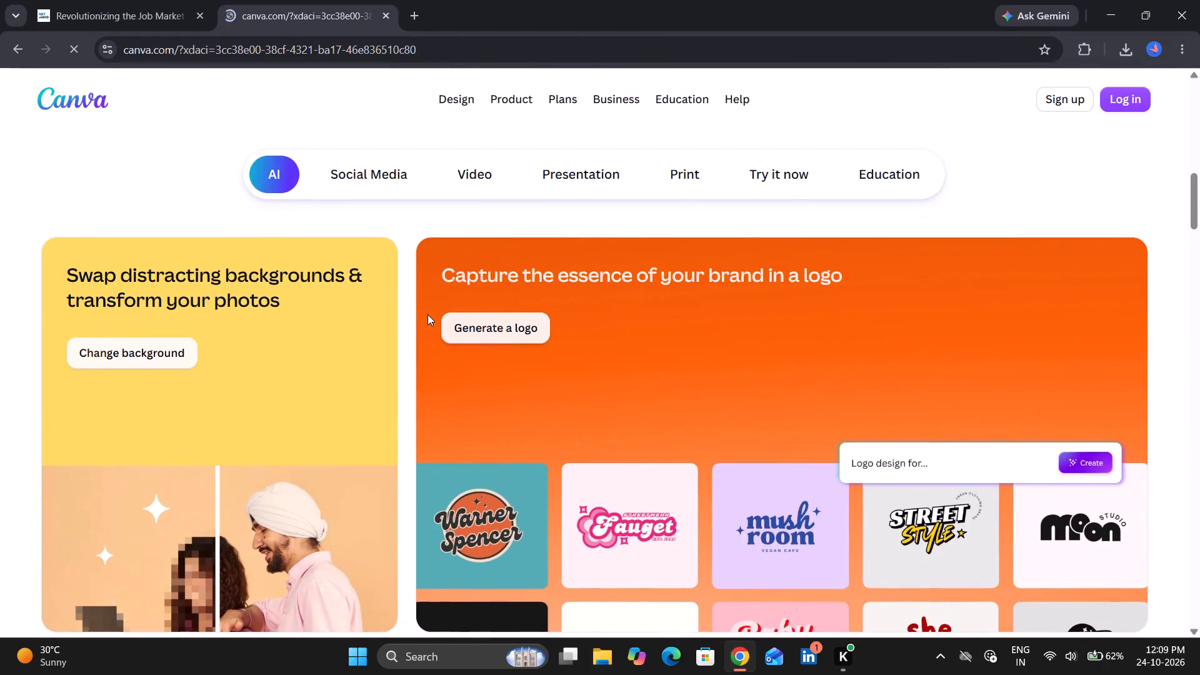
scroll(427, 314, "down", 1)
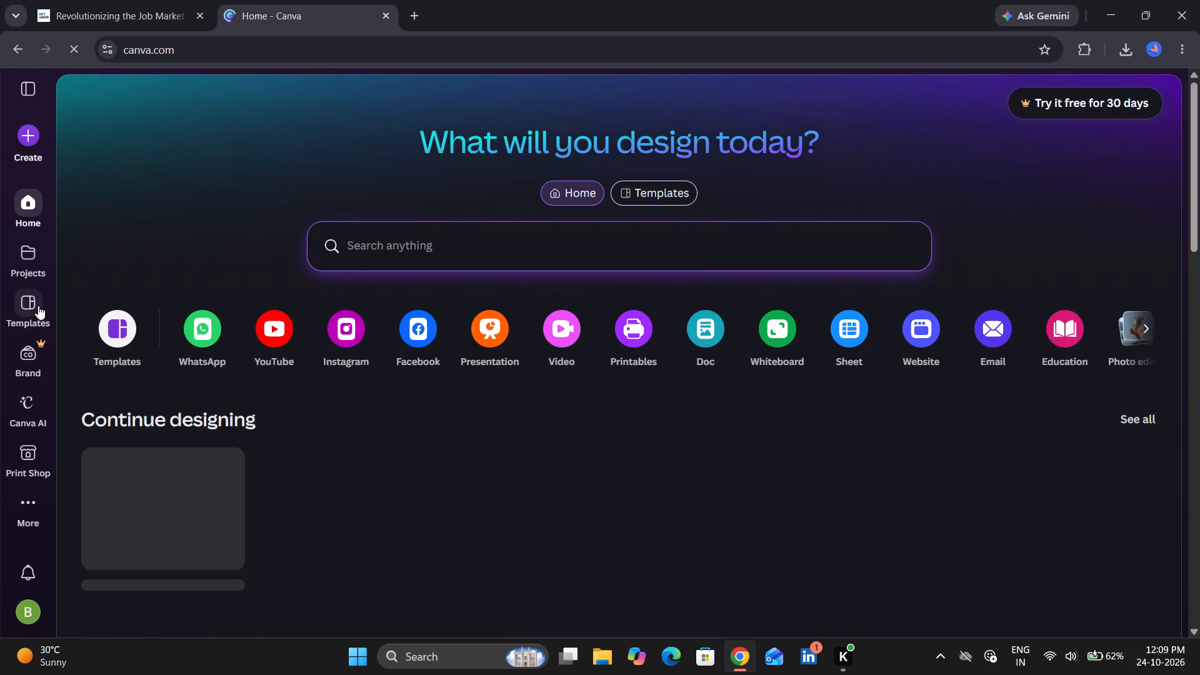
left_click(29, 302)
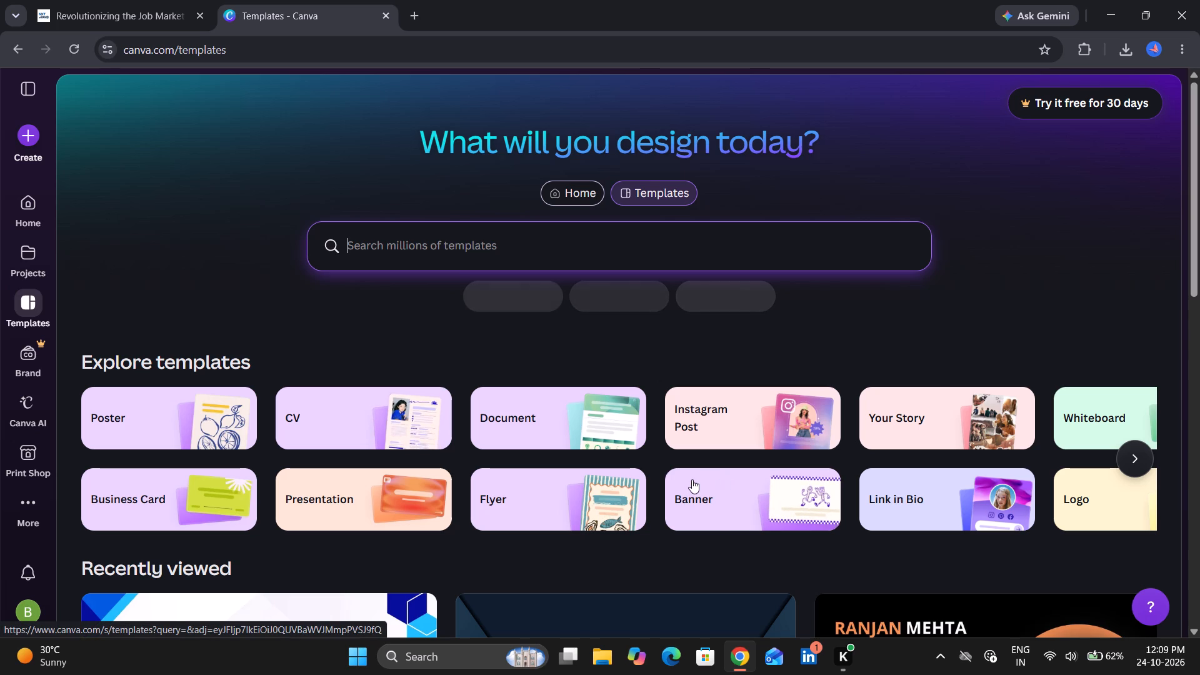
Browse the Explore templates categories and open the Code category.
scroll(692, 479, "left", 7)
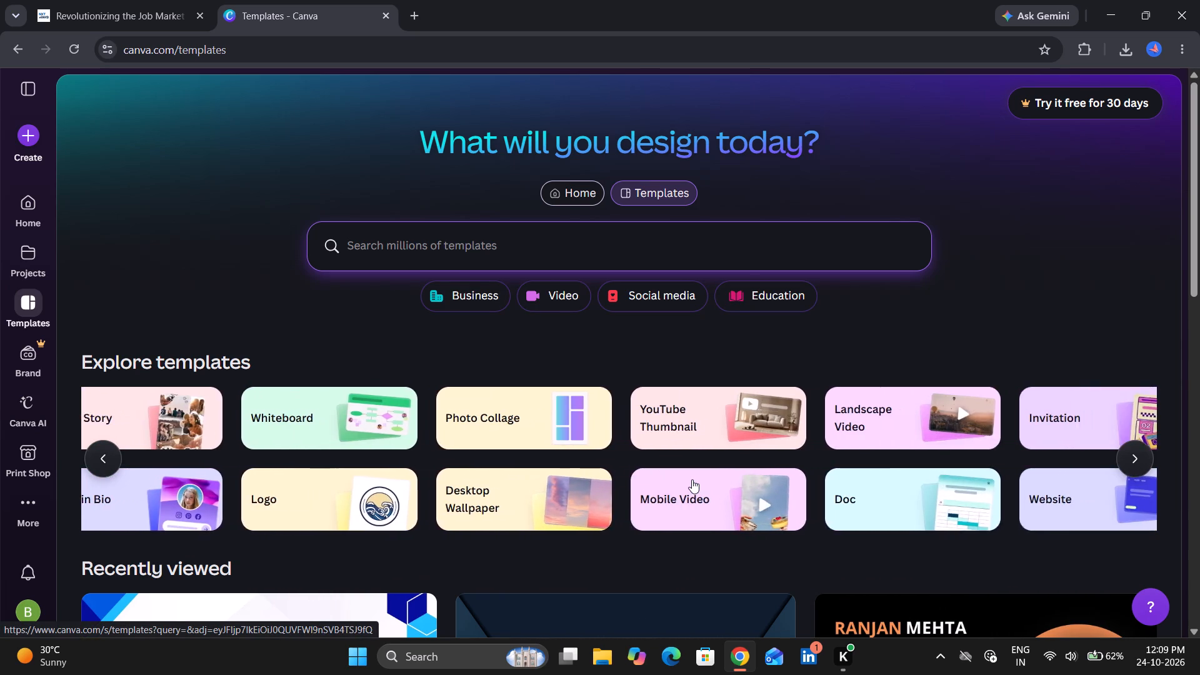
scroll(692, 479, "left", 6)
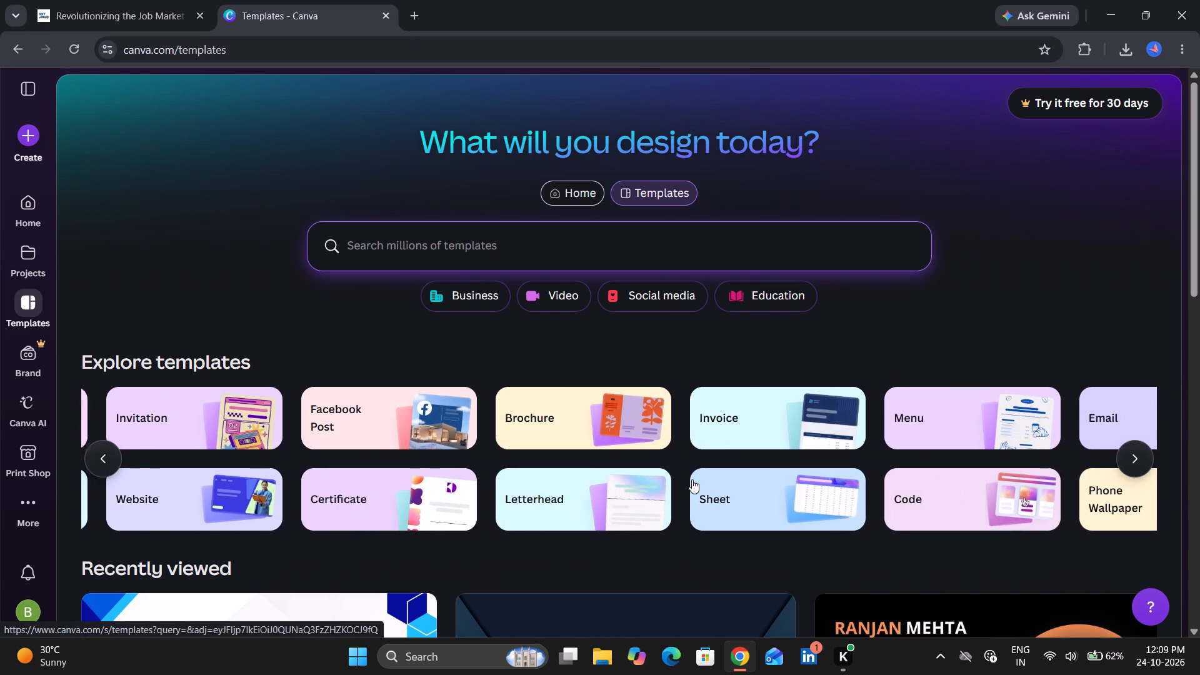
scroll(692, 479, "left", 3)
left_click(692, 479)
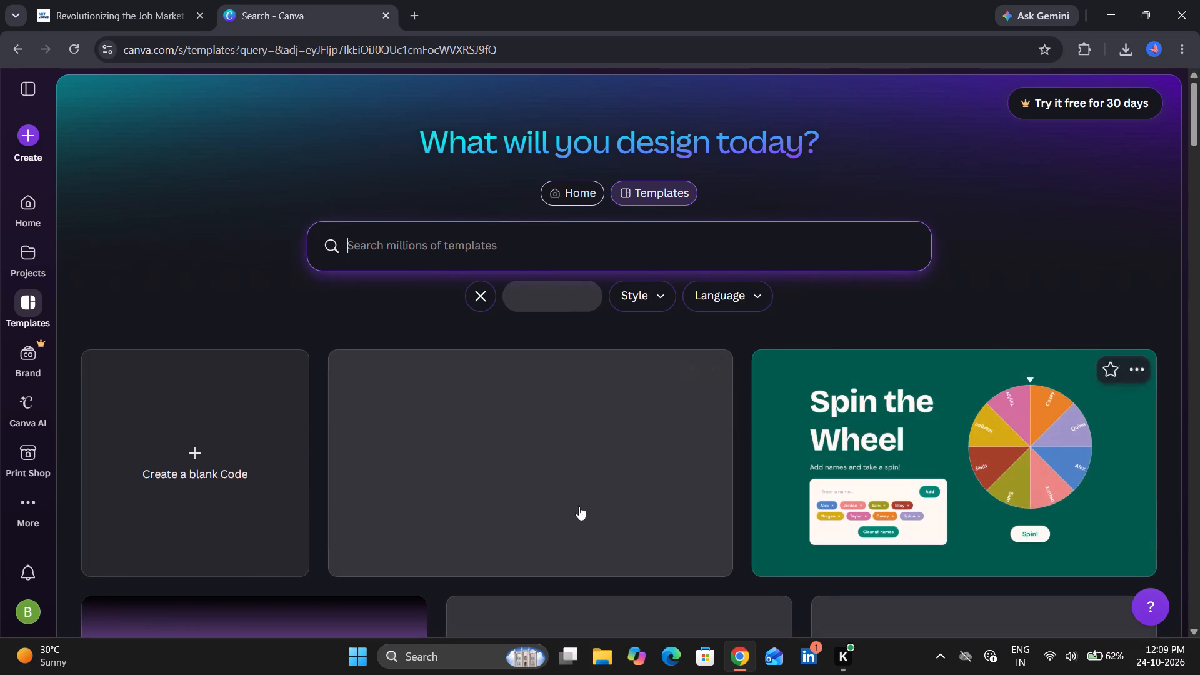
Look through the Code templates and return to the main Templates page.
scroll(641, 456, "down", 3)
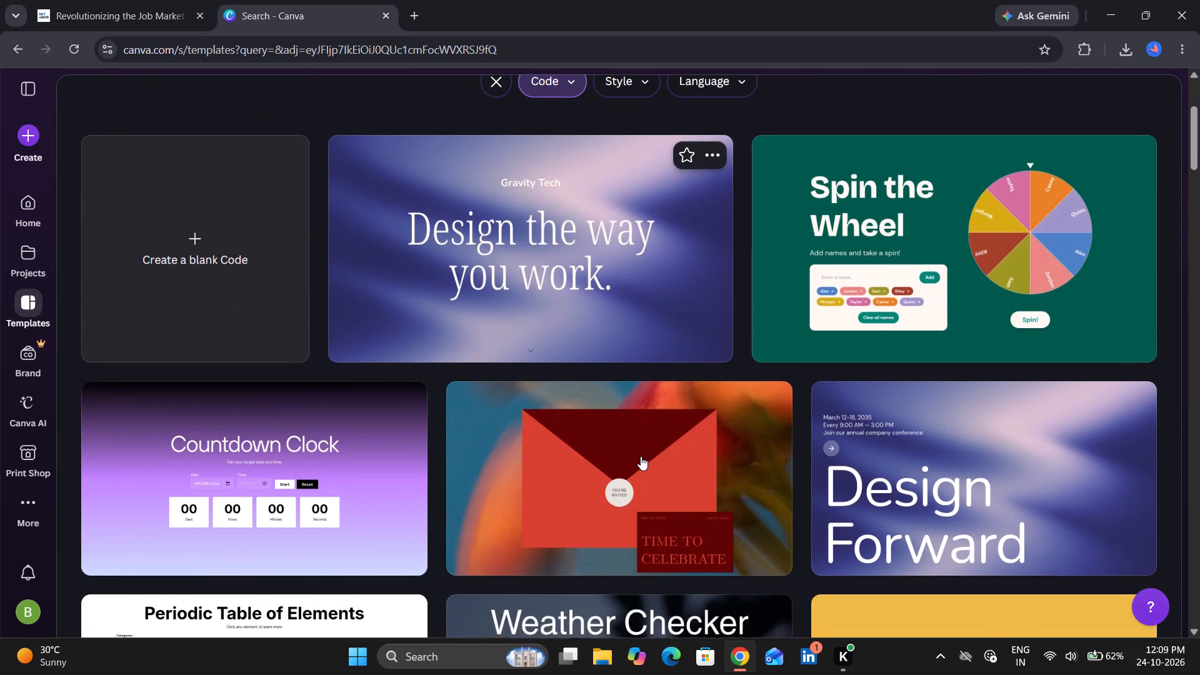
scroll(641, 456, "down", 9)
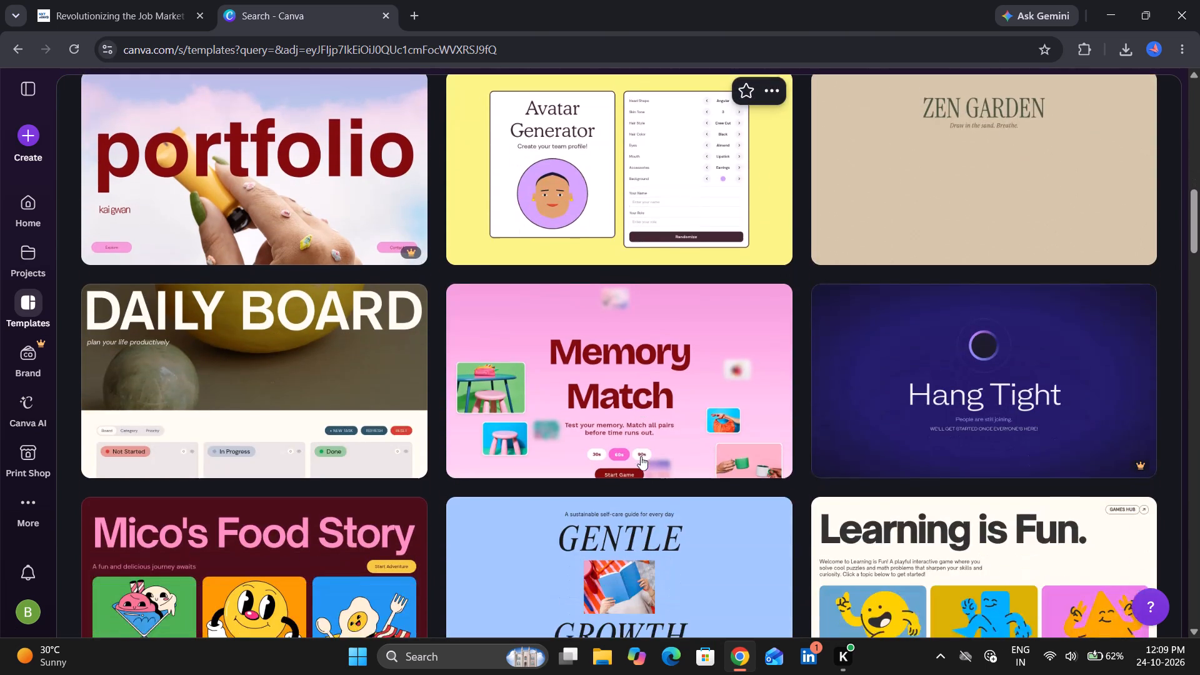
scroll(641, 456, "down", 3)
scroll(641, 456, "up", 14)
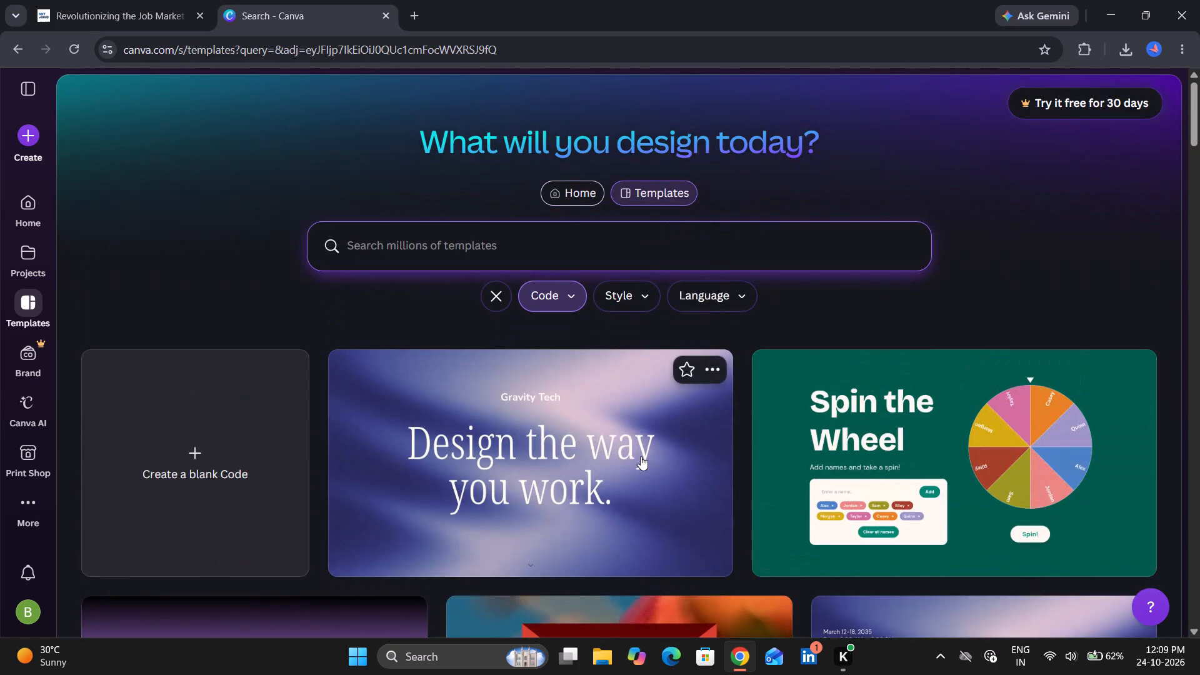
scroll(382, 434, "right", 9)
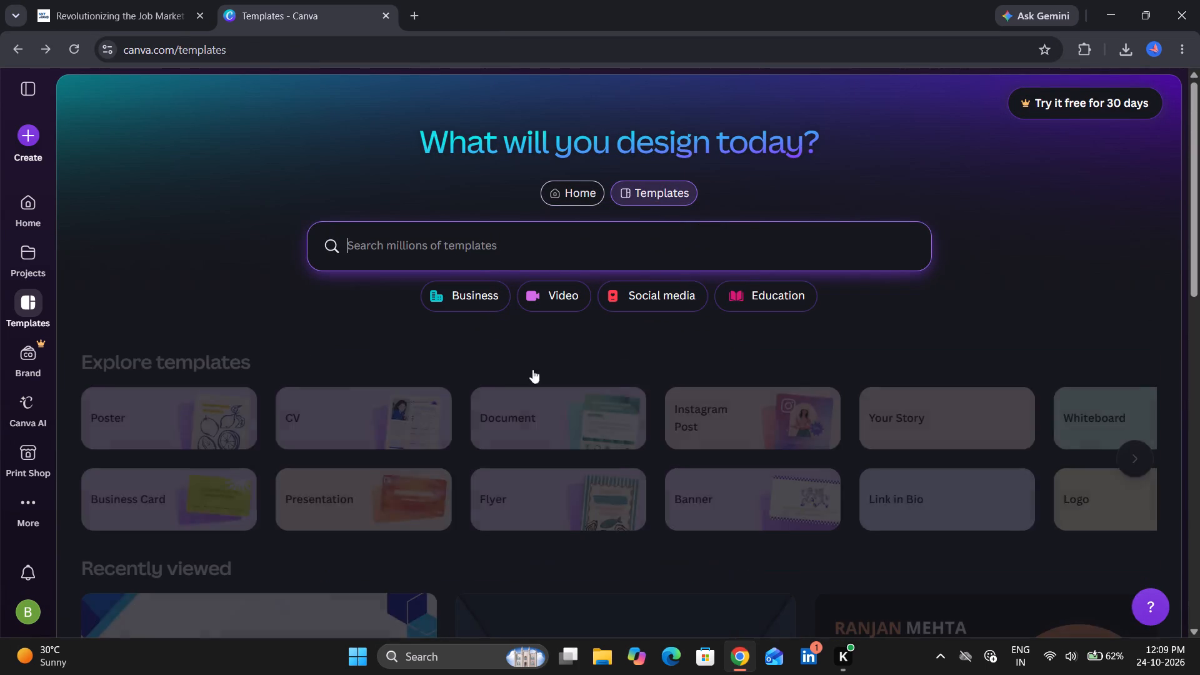
Look through the Explore templates categories and the Recently viewed designs for a suitable template.
scroll(837, 506, "left", 6)
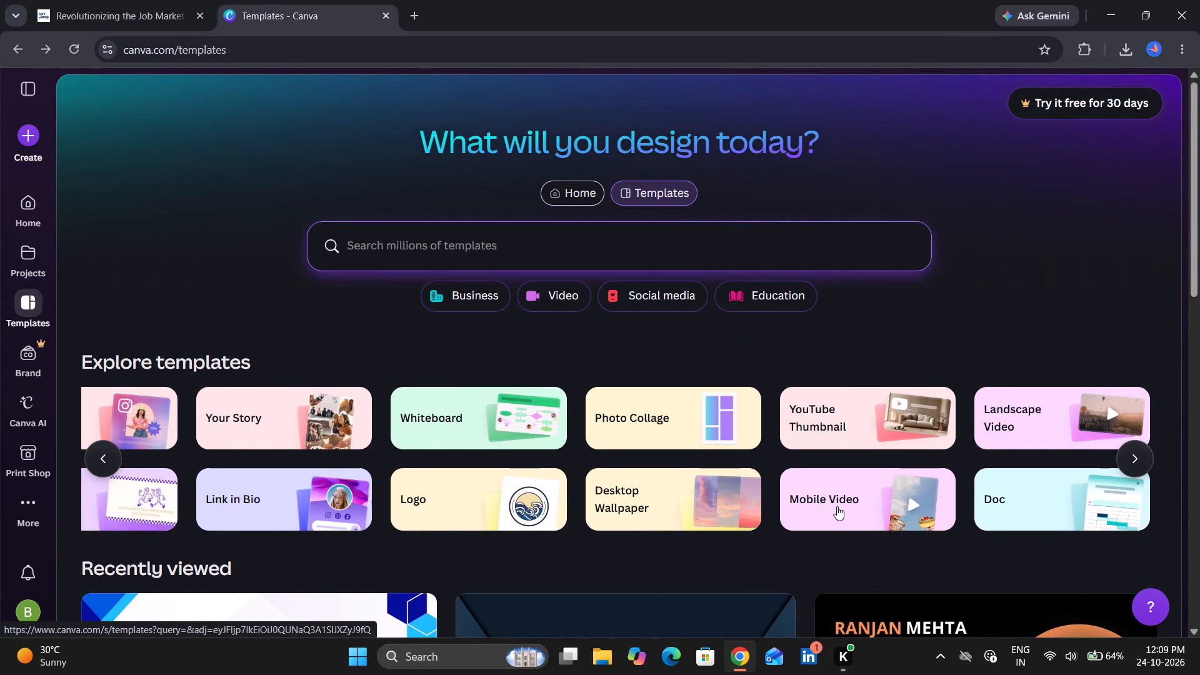
scroll(837, 506, "left", 1)
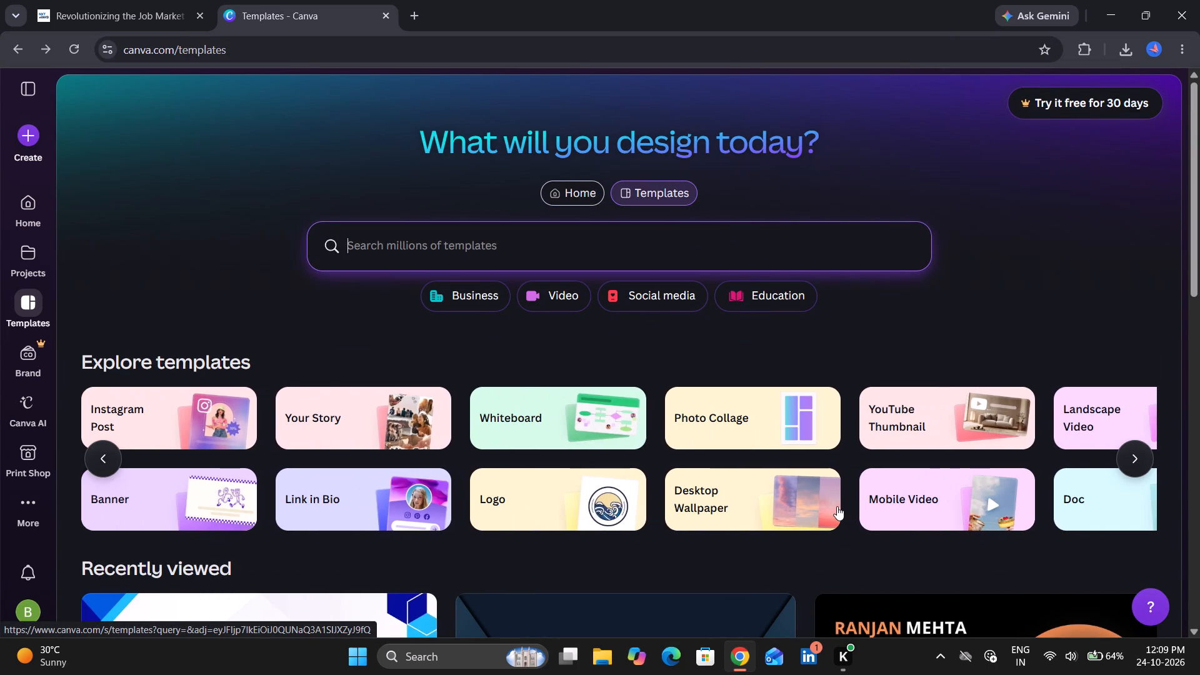
scroll(907, 428, "left", 4)
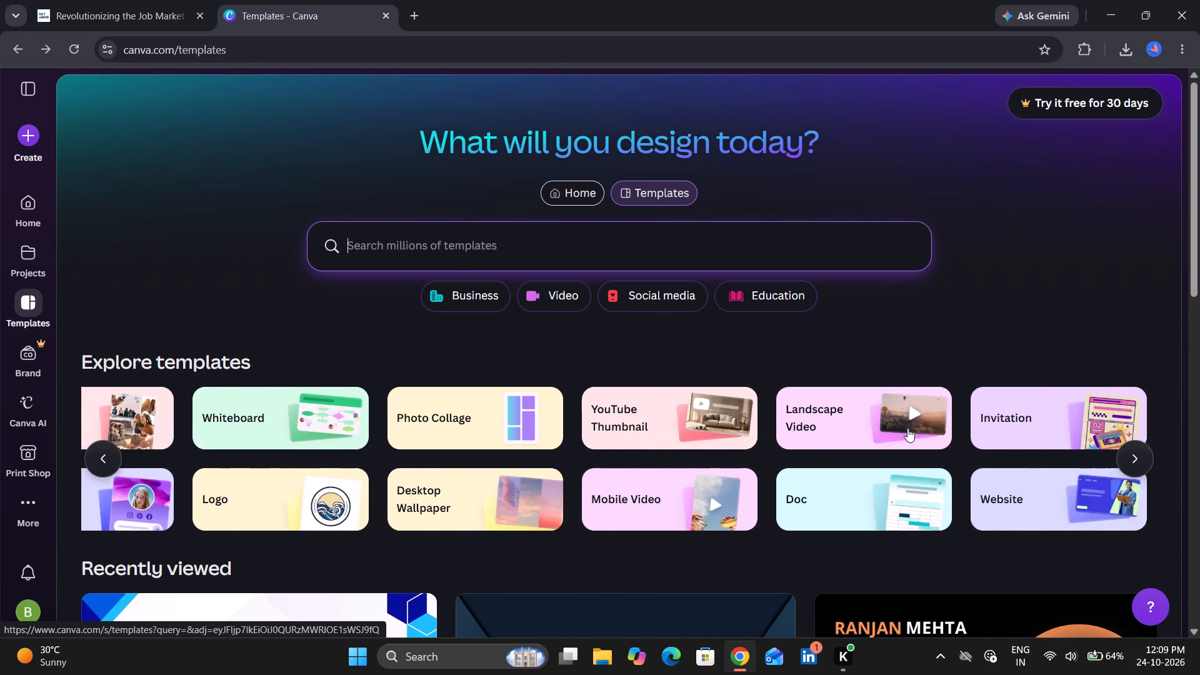
scroll(907, 428, "left", 6)
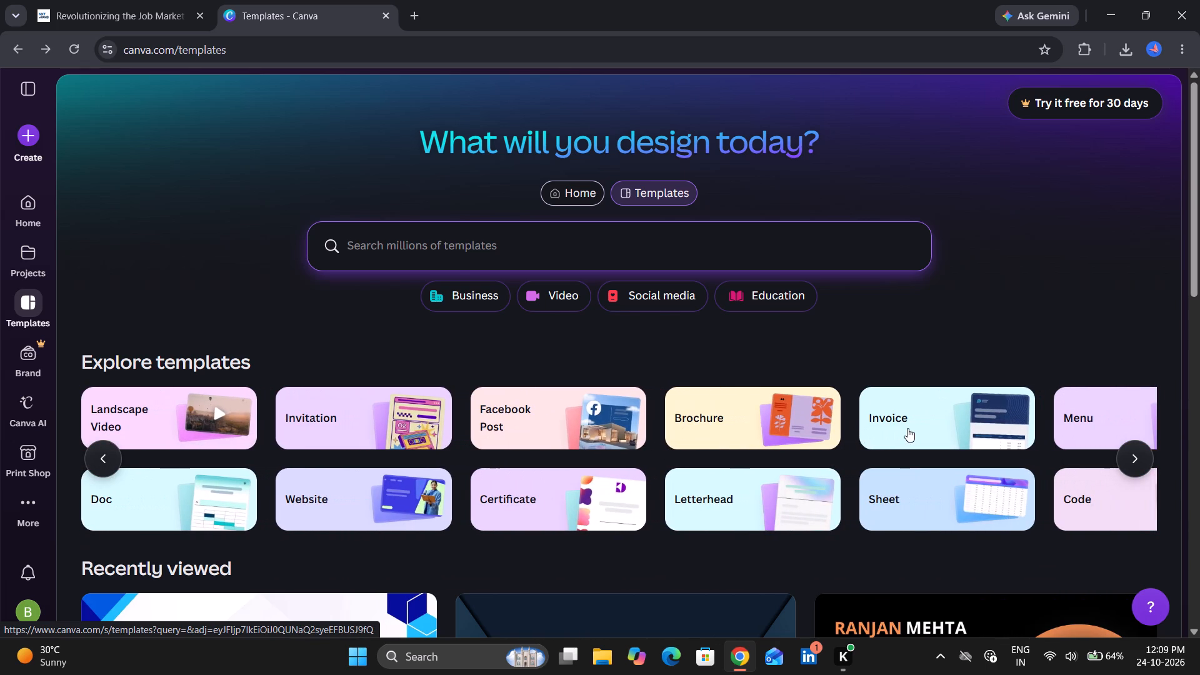
scroll(907, 428, "left", 2)
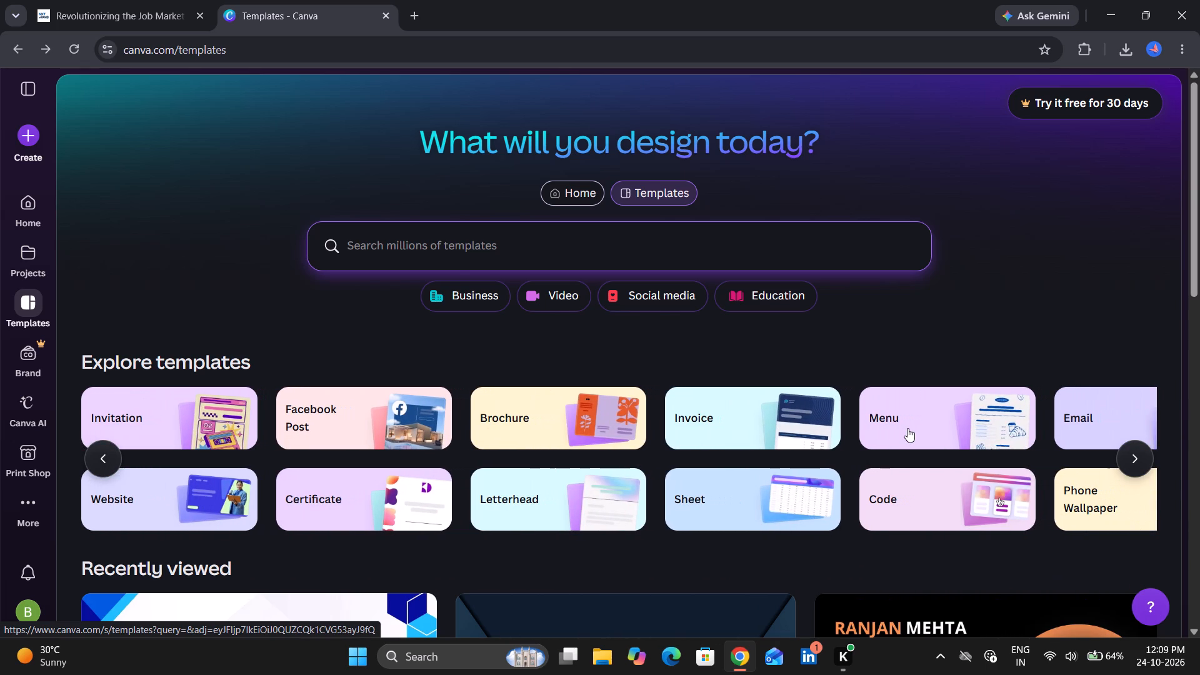
scroll(829, 437, "left", 3)
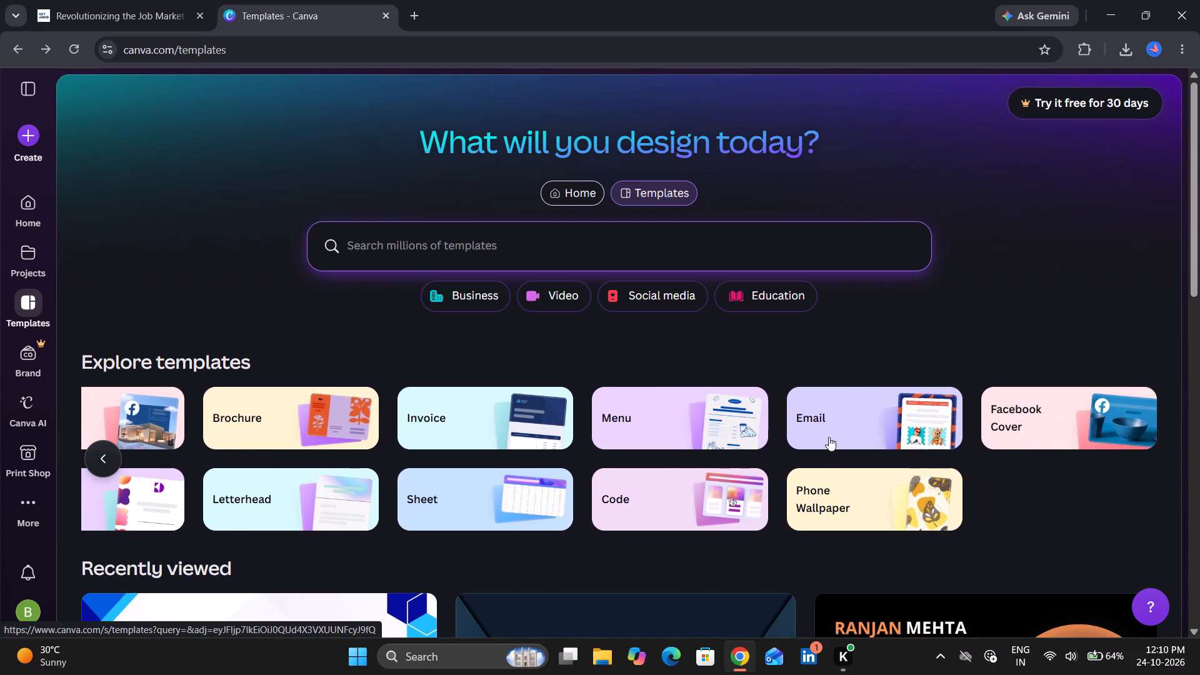
scroll(829, 437, "right", 4)
scroll(829, 437, "down", 1)
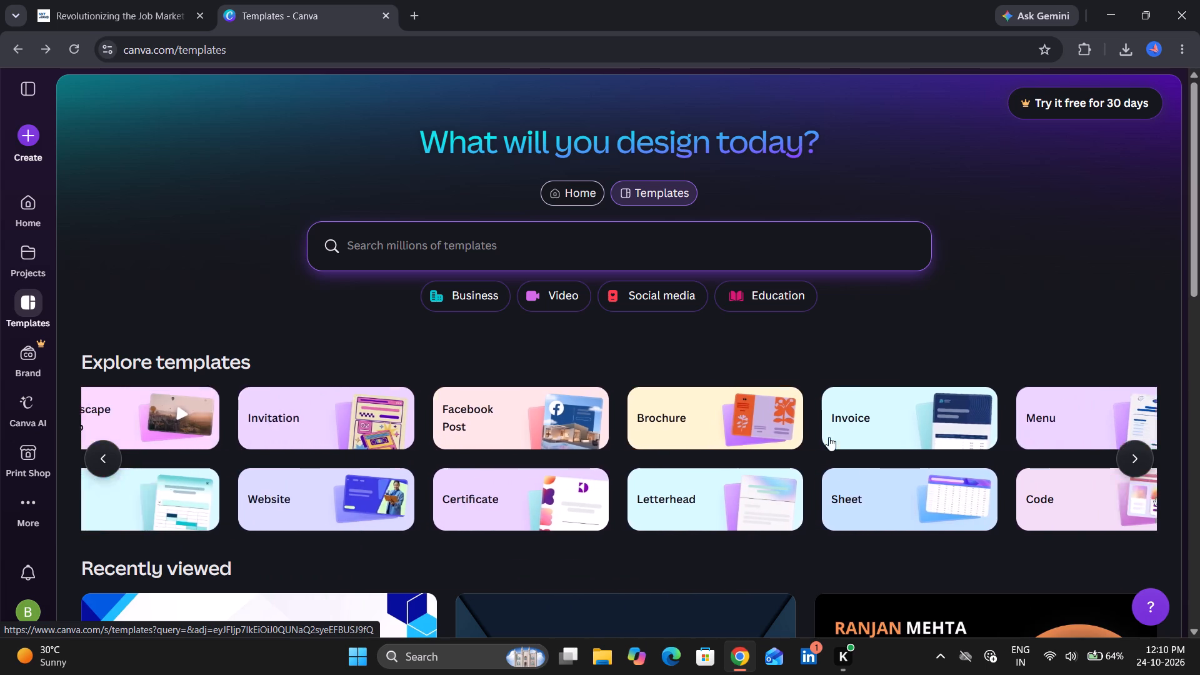
scroll(829, 437, "down", 2)
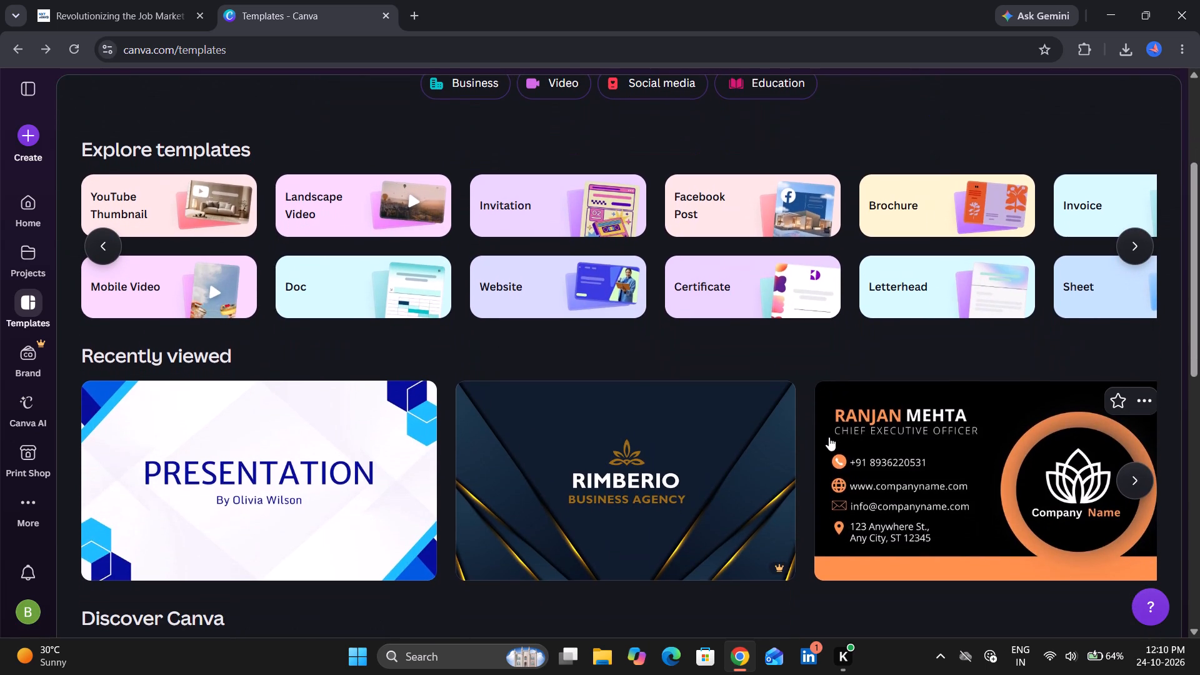
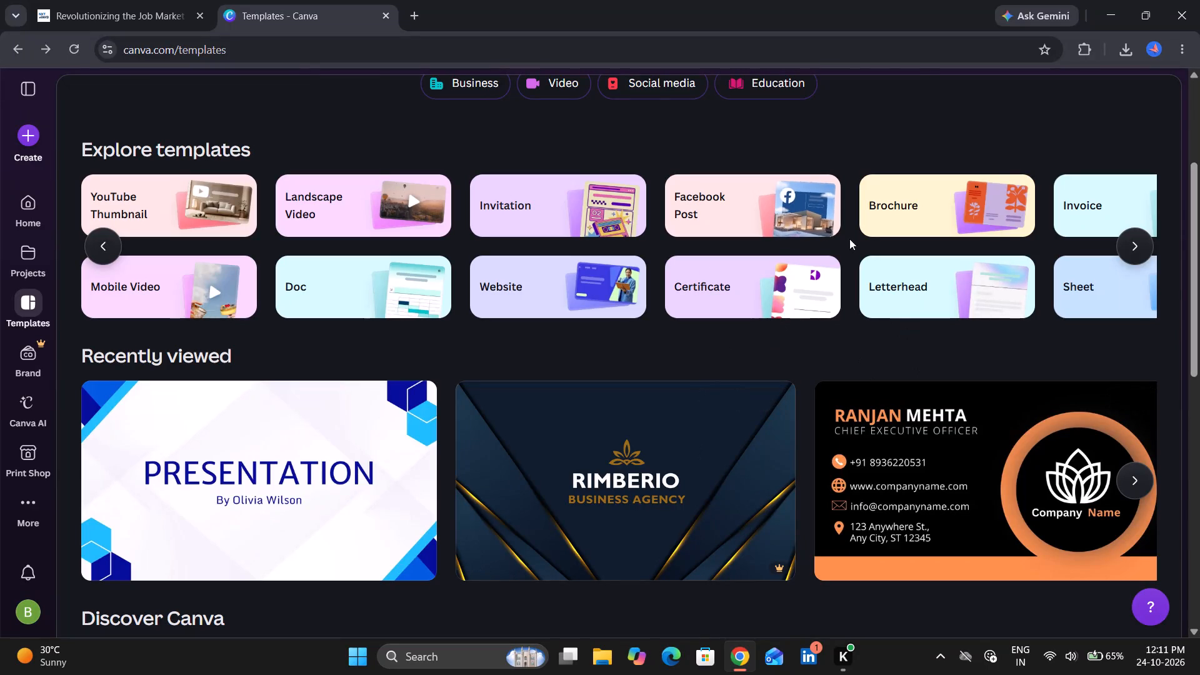
Look through the Templates page's recently viewed, Discover Canva and trending template sections.
left_click(906, 137)
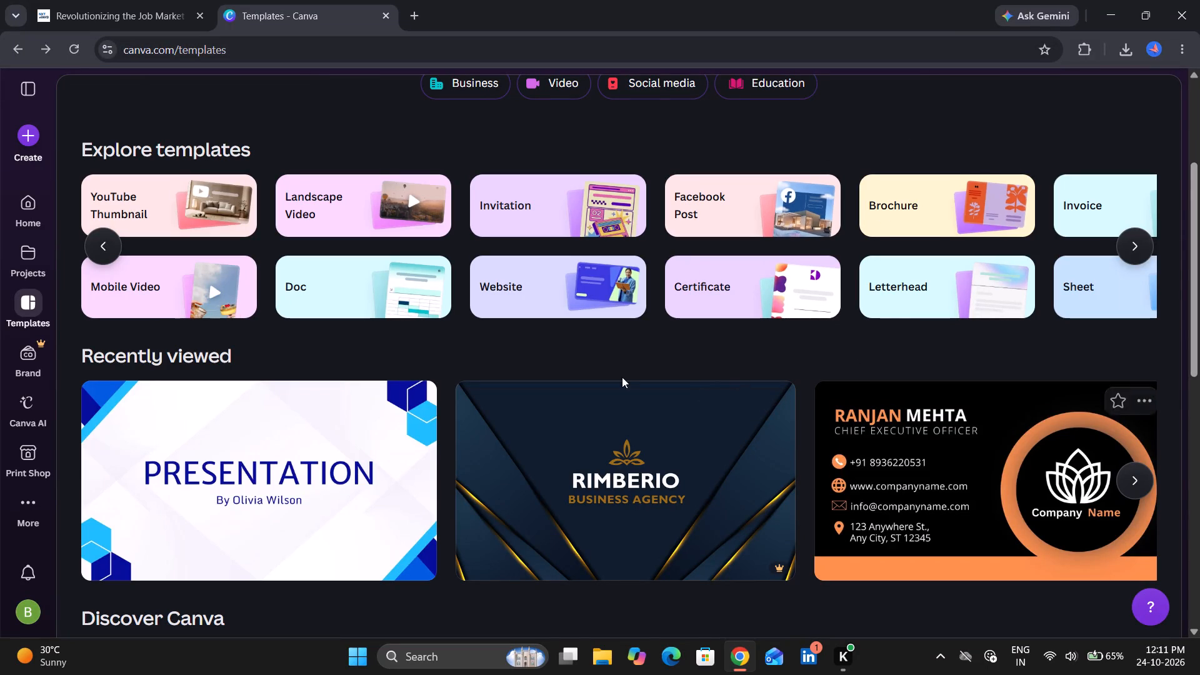
scroll(475, 442, "down", 4)
scroll(567, 431, "down", 1)
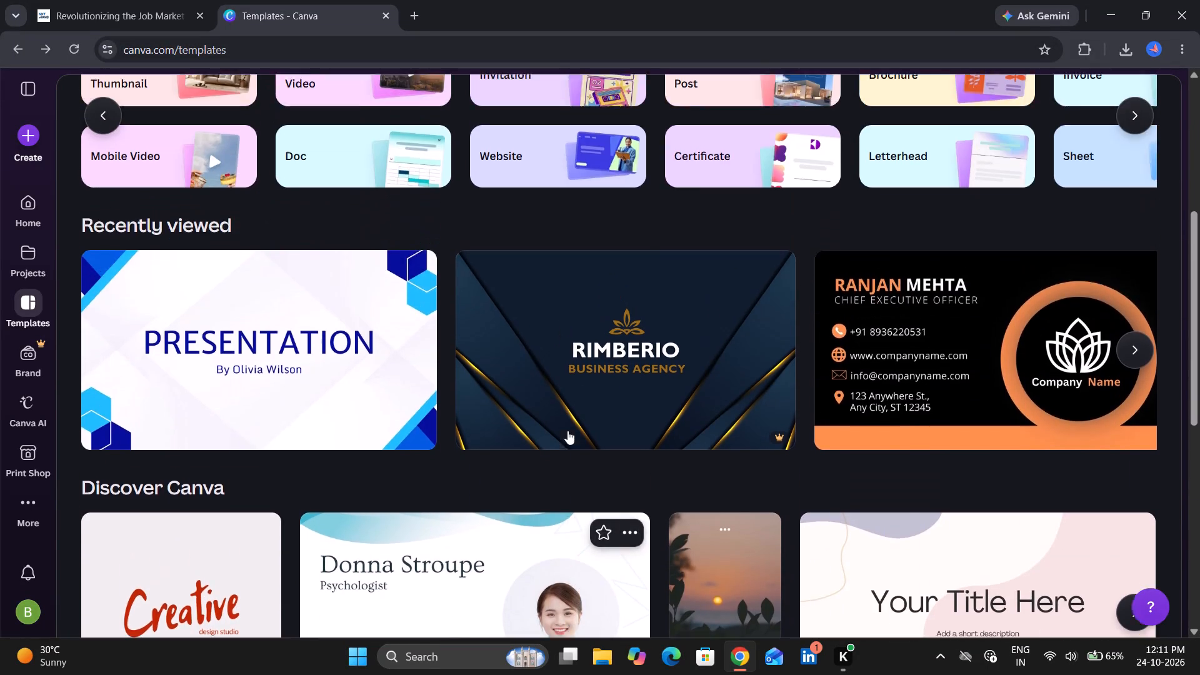
scroll(567, 431, "down", 3)
scroll(567, 431, "up", 3)
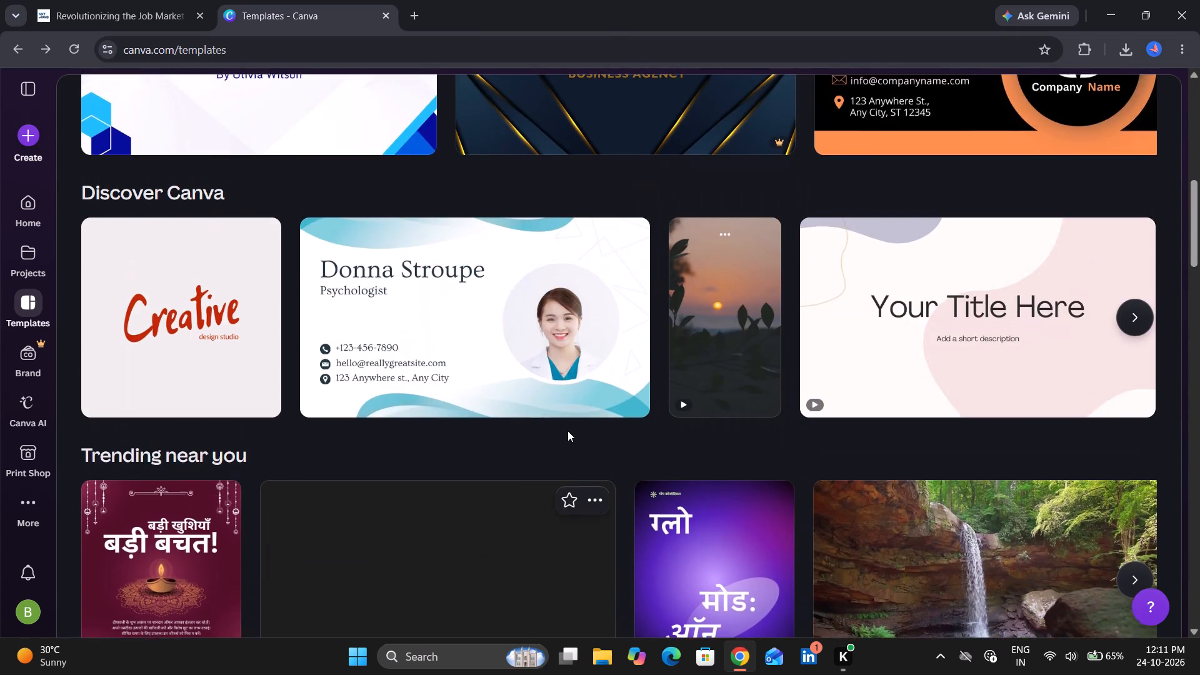
scroll(567, 431, "up", 9)
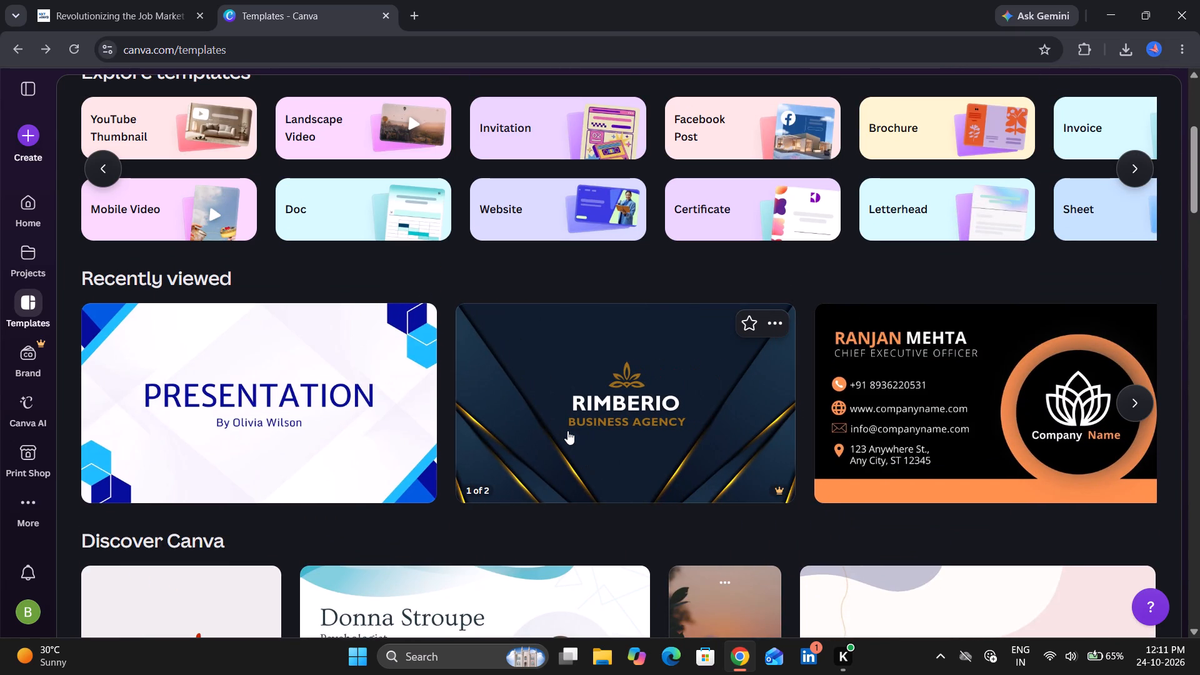
scroll(567, 431, "down", 1)
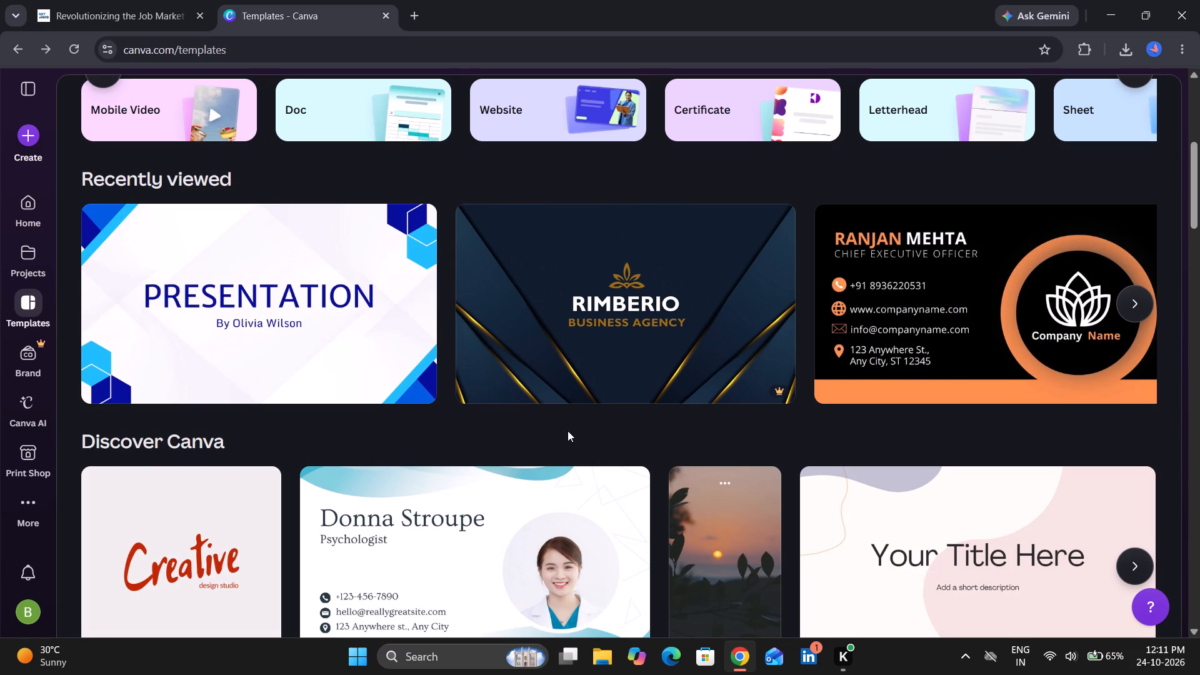
scroll(567, 431, "up", 3)
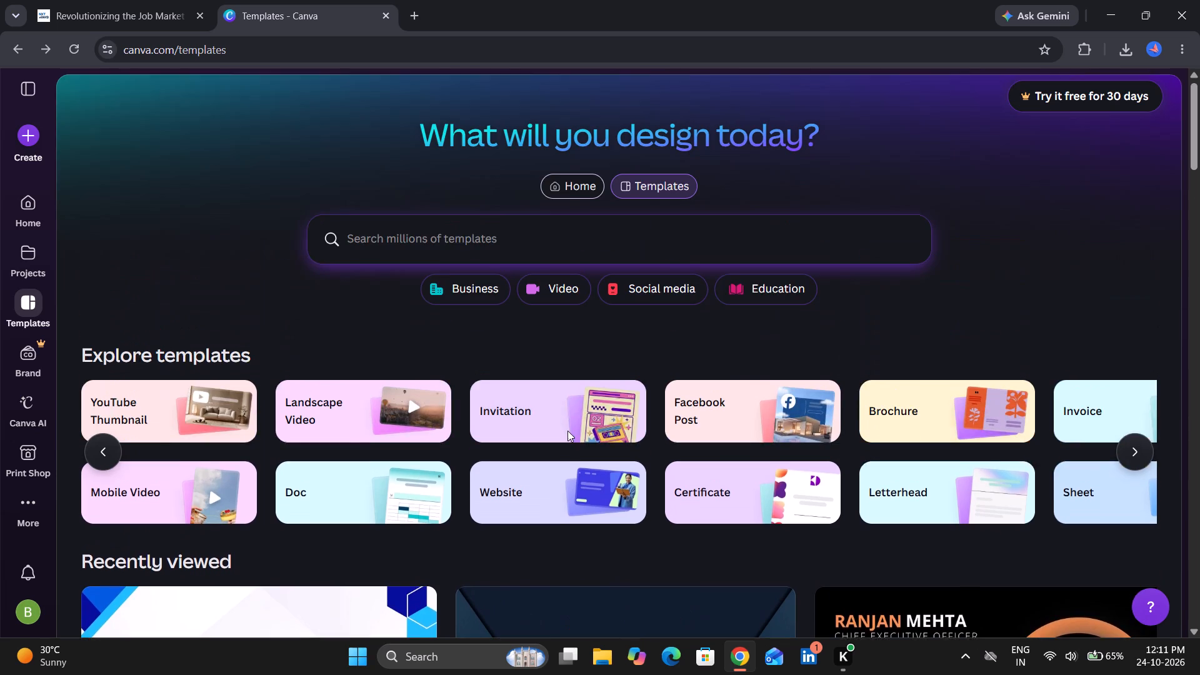
scroll(567, 431, "up", 4)
left_click(562, 241)
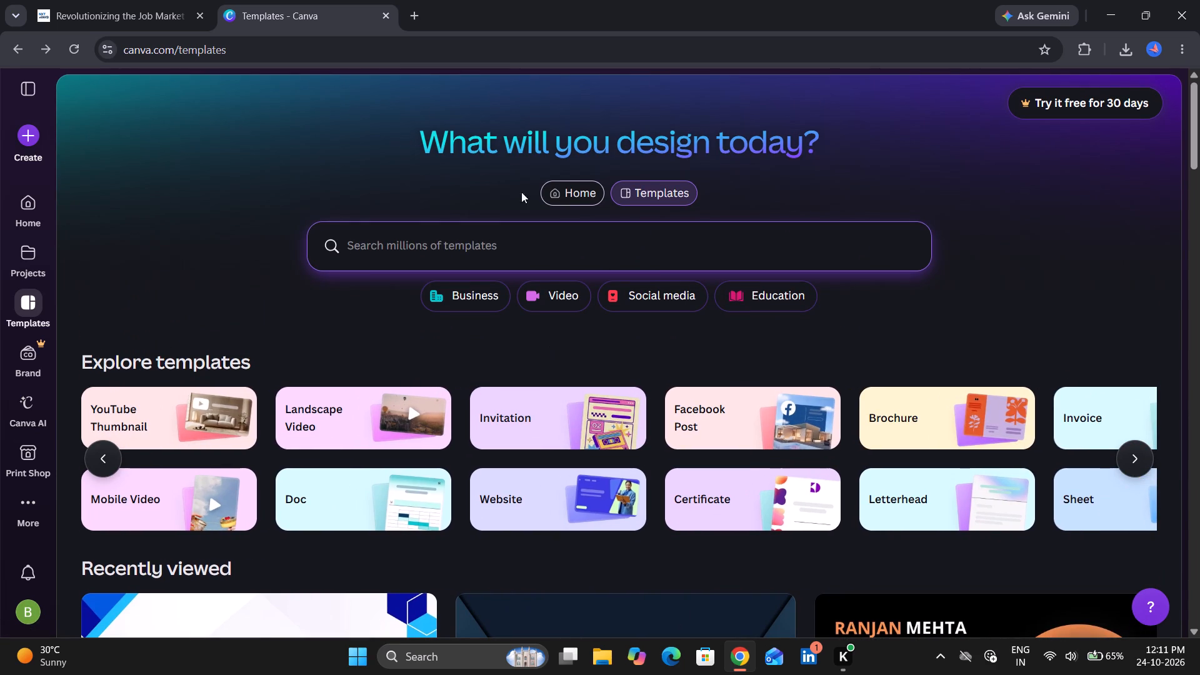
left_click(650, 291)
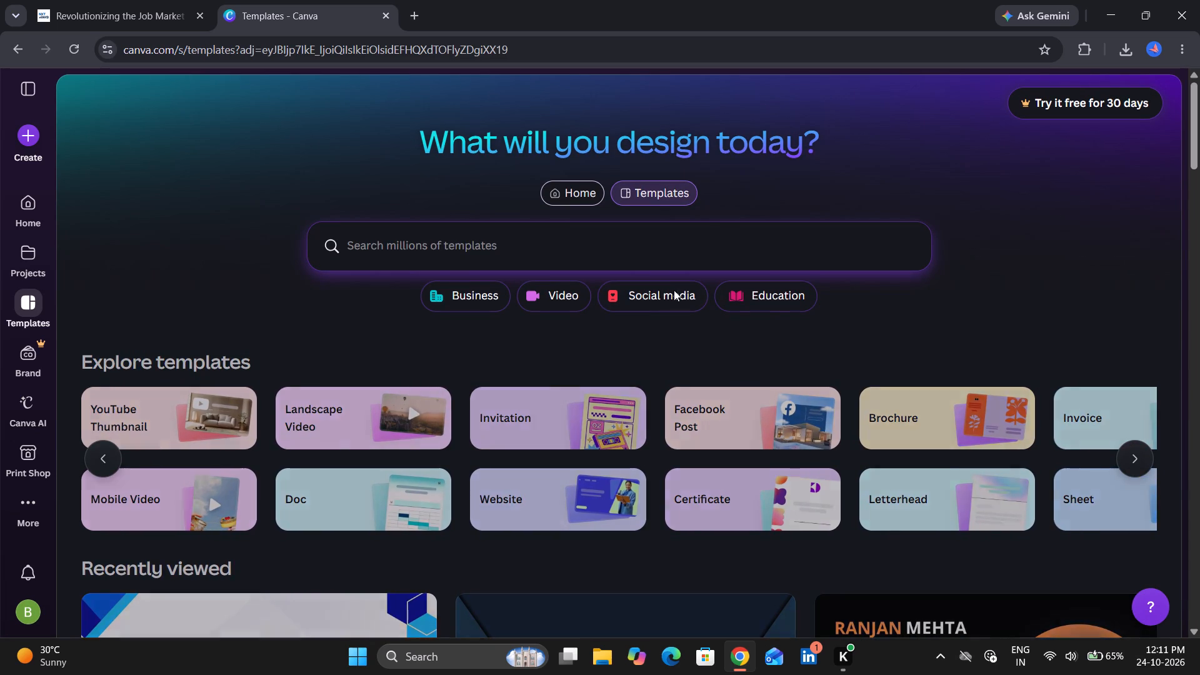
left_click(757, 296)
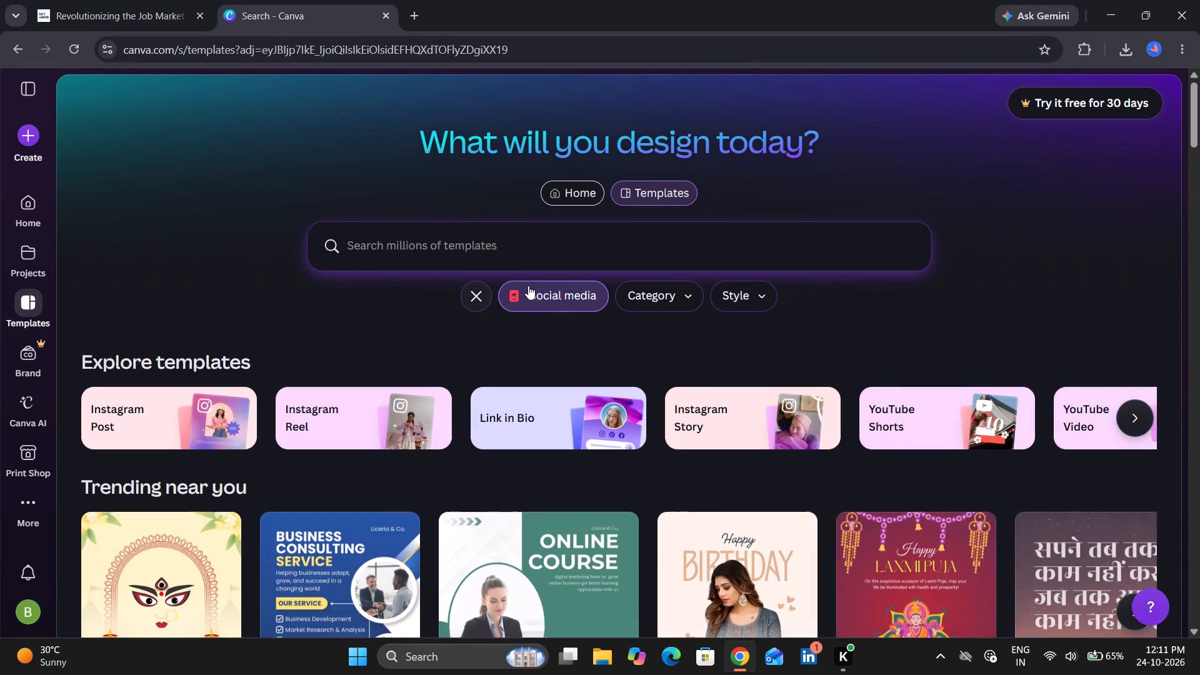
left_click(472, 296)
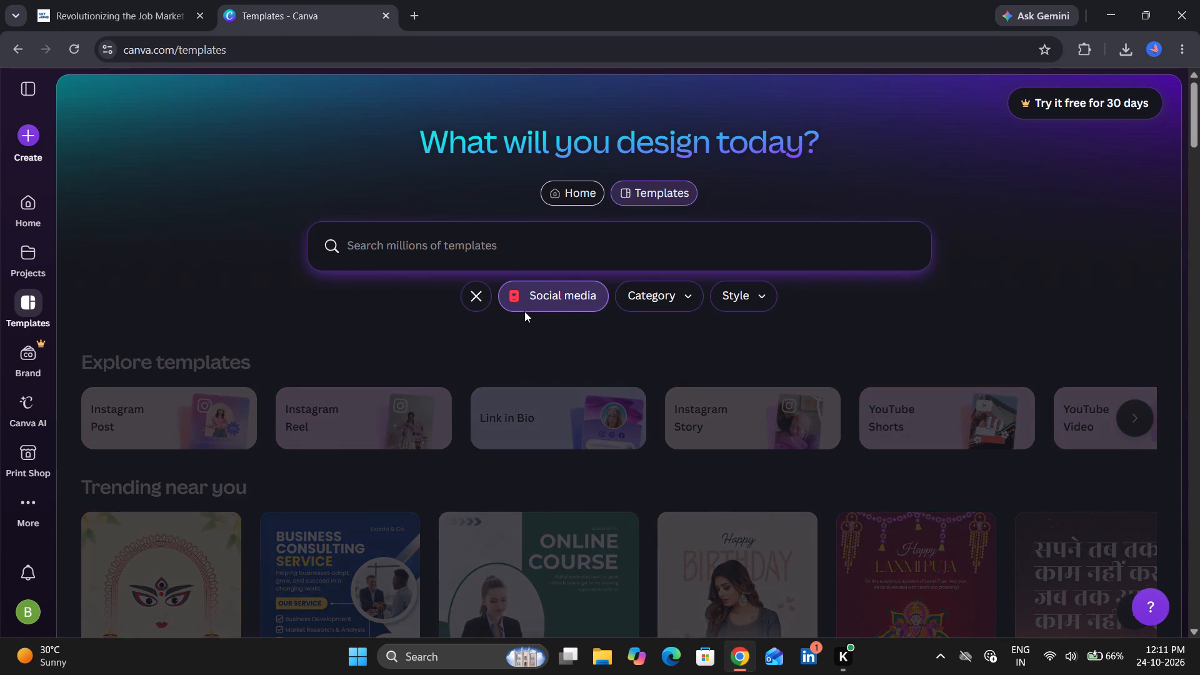
Filter the templates to Business and narrow them to the Business Card category.
left_click(456, 295)
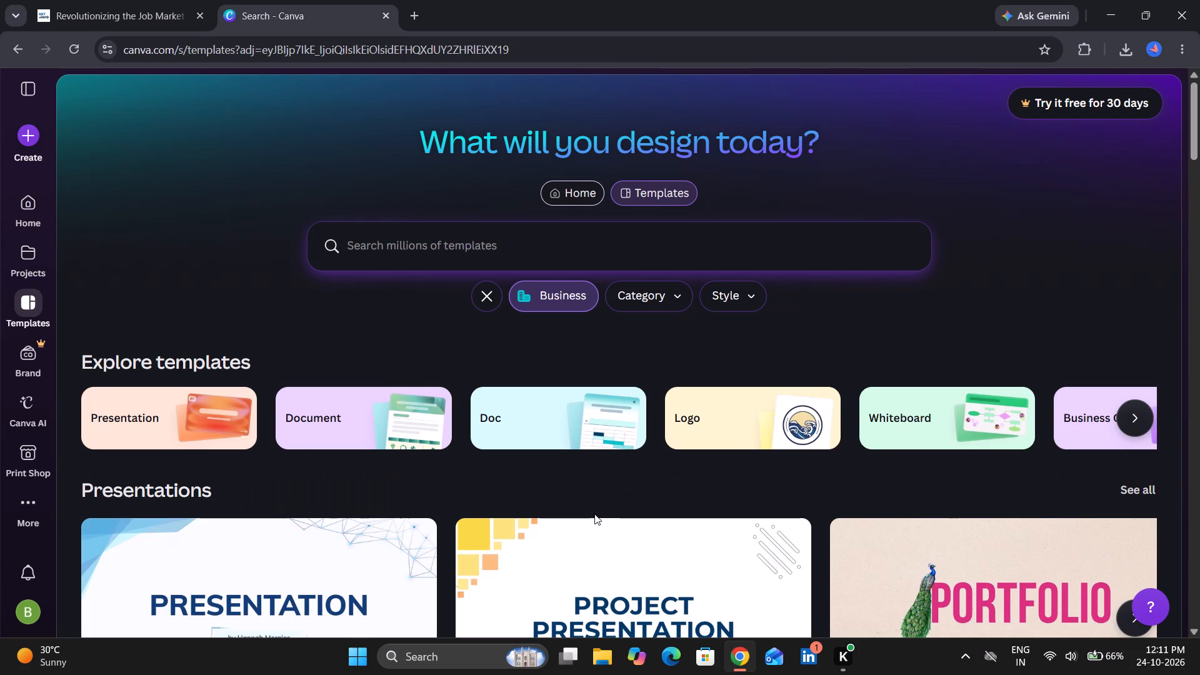
scroll(594, 514, "down", 3)
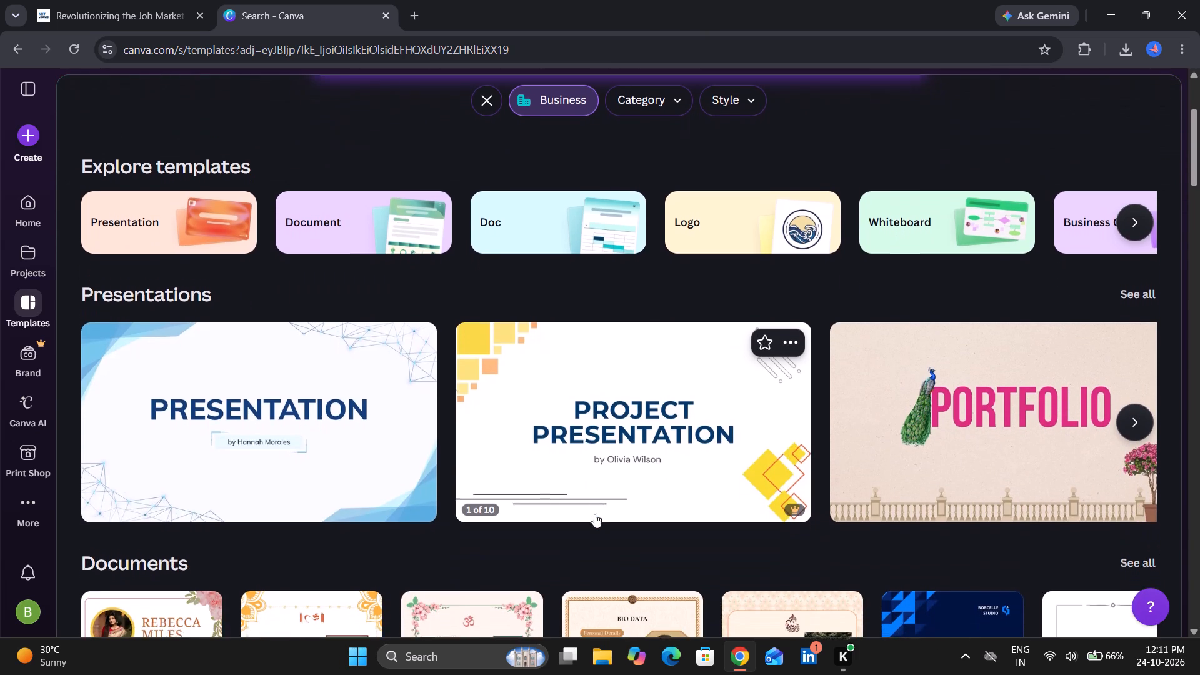
scroll(594, 514, "down", 1)
scroll(711, 221, "left", 2)
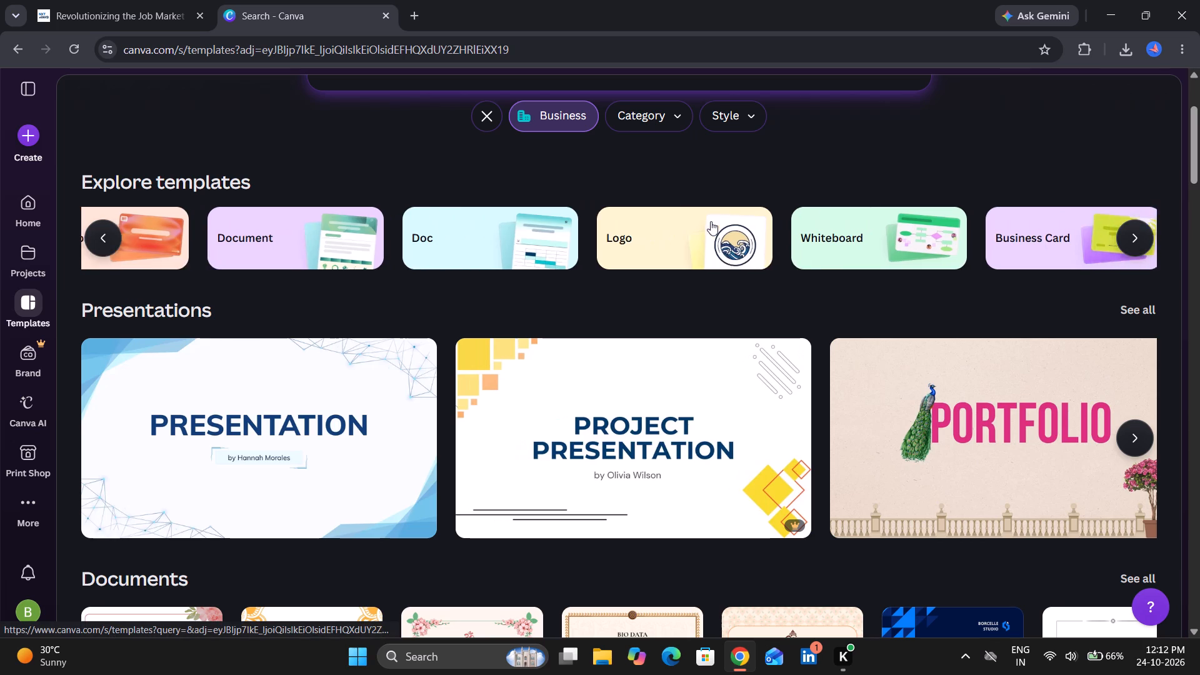
scroll(711, 221, "left", 4)
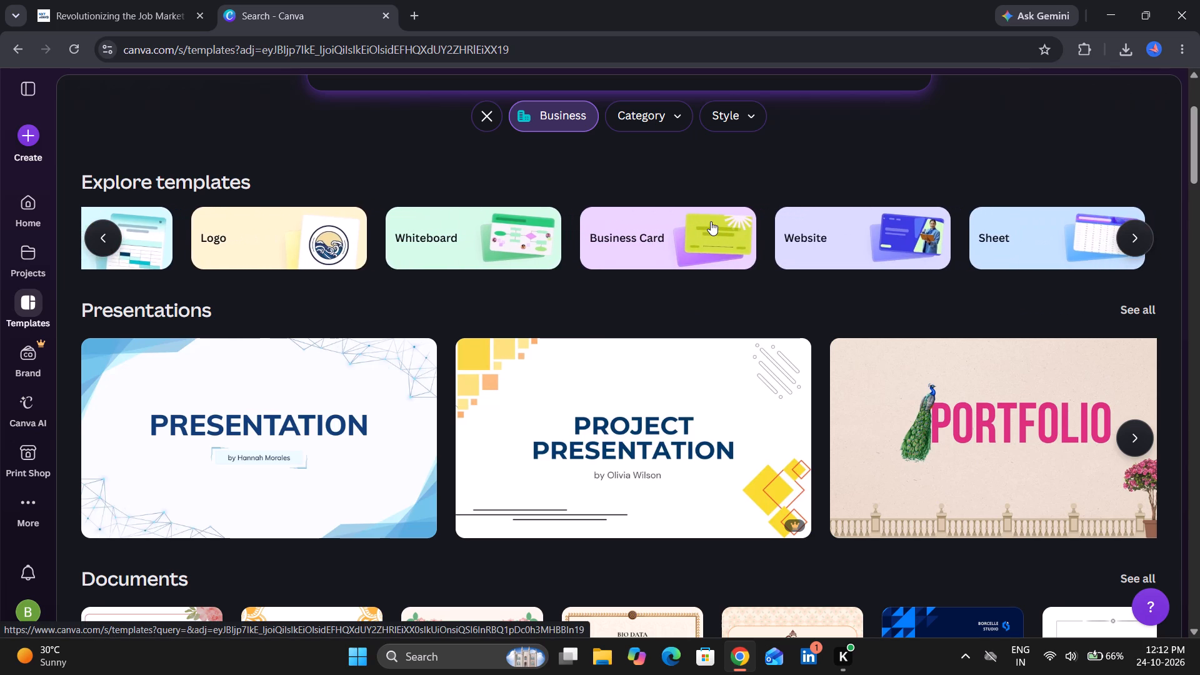
scroll(711, 221, "left", 1)
left_click(711, 221)
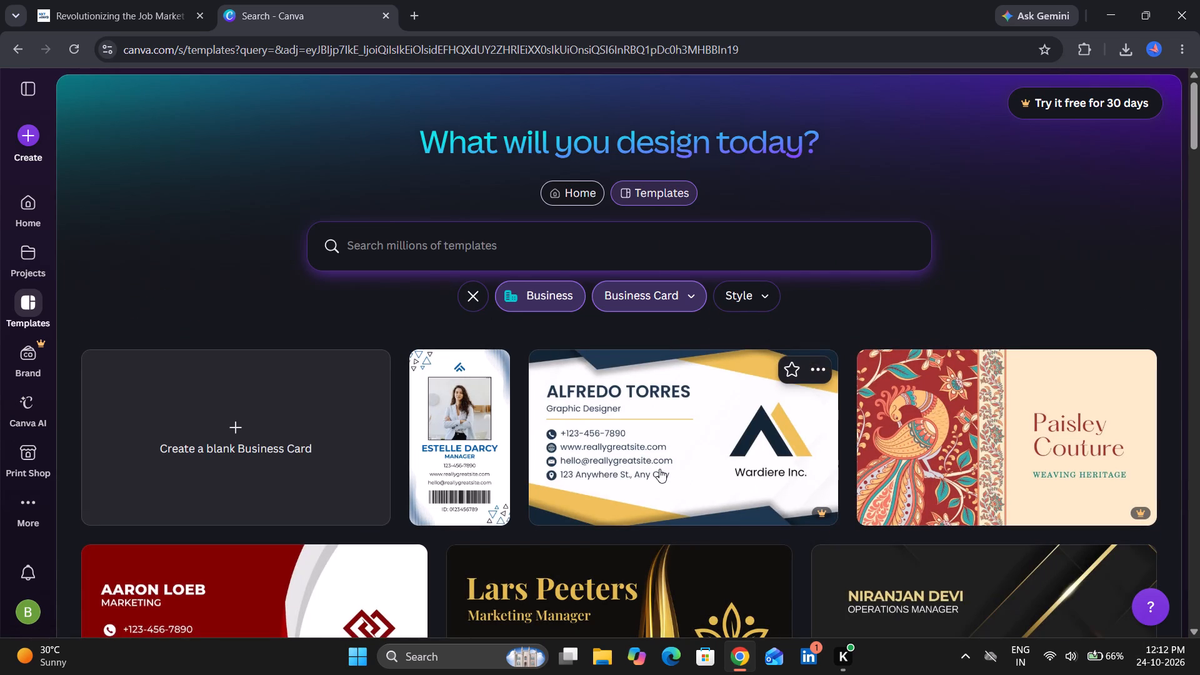
Look through the business card templates for a suitable design.
scroll(656, 466, "down", 3)
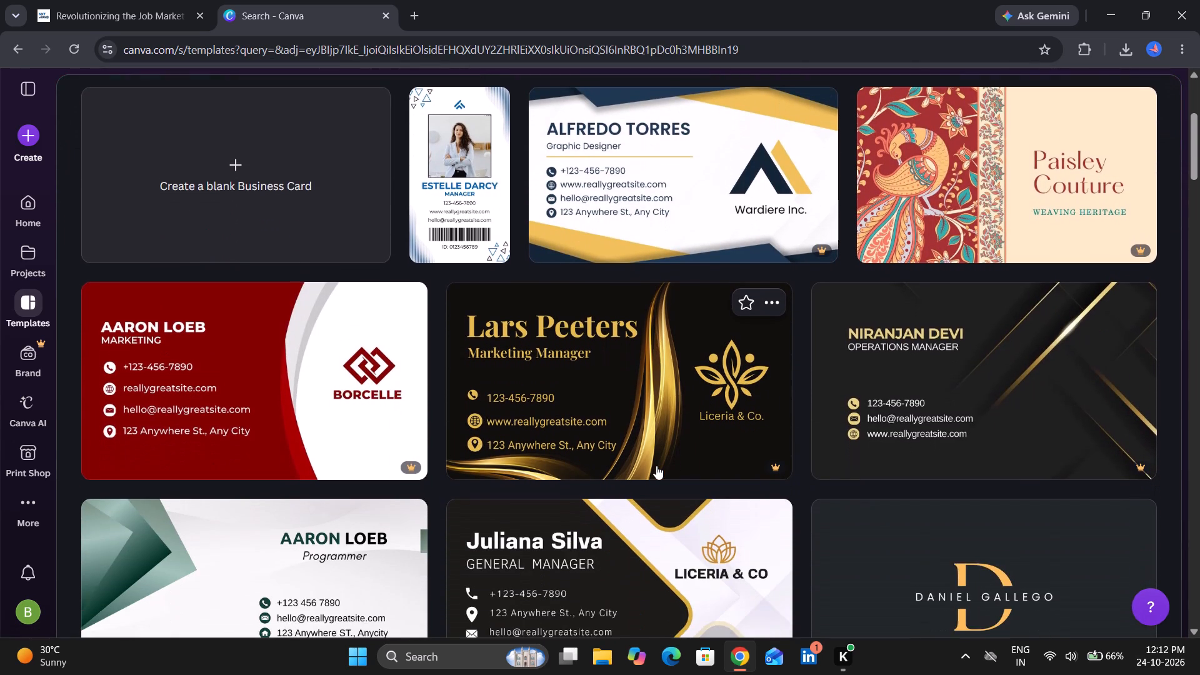
scroll(656, 466, "down", 4)
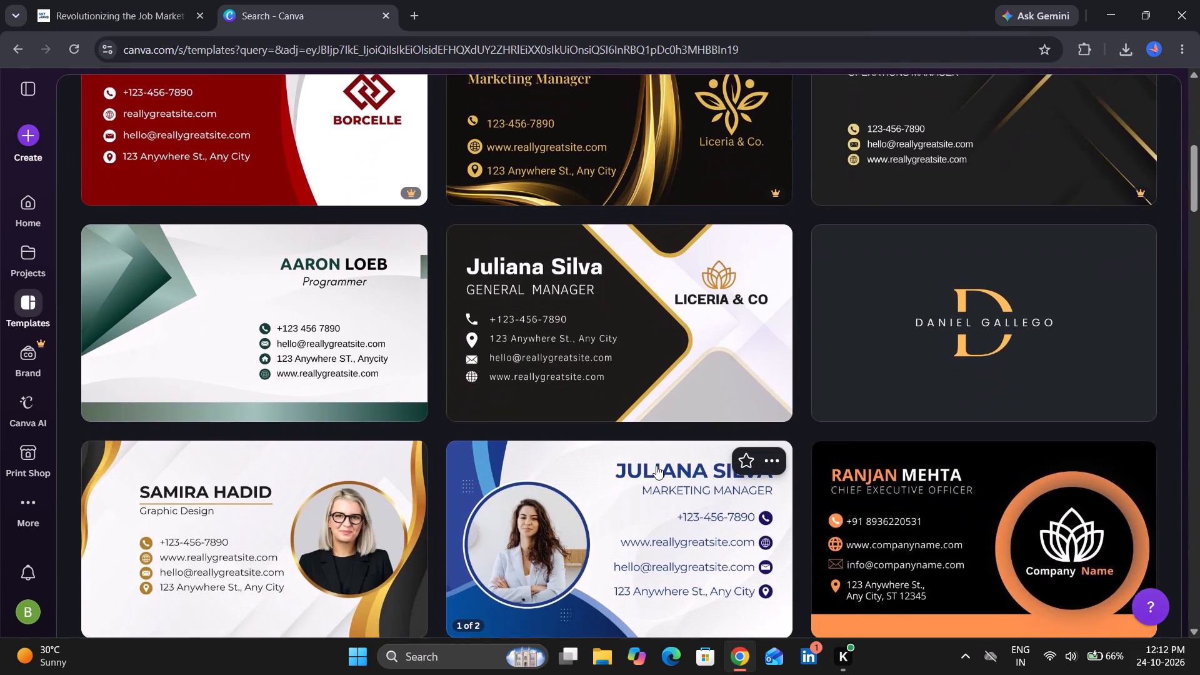
scroll(656, 466, "down", 3)
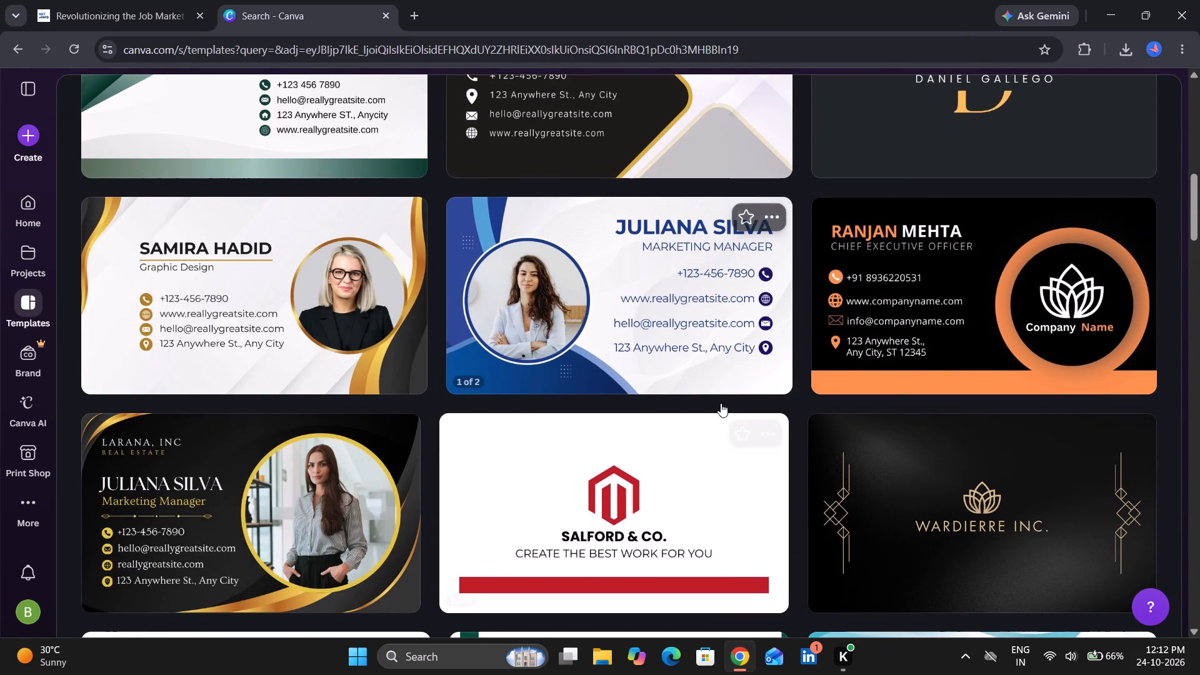
scroll(684, 443, "down", 3)
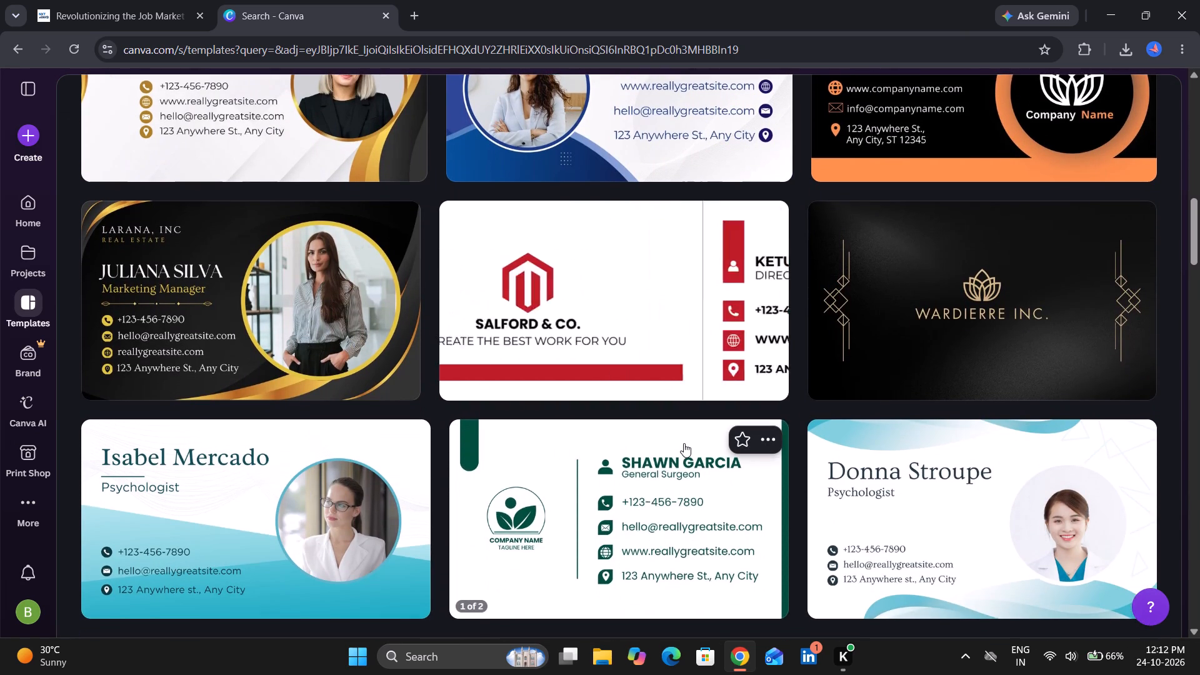
scroll(684, 443, "up", 1)
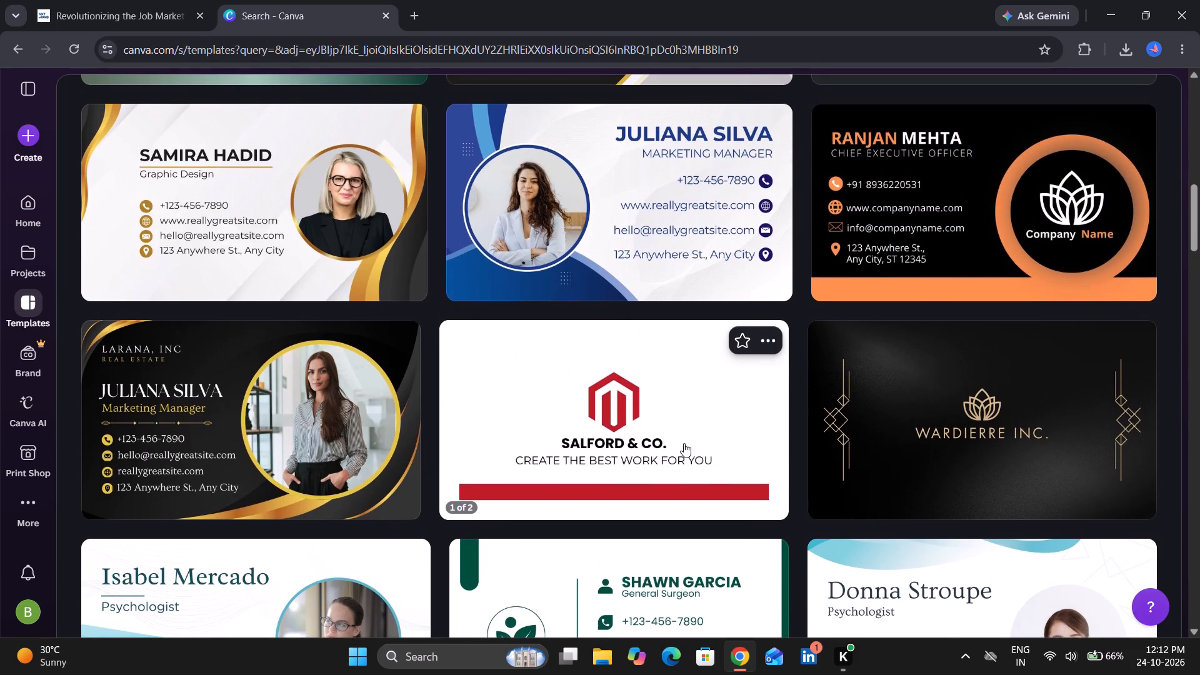
scroll(684, 443, "up", 1)
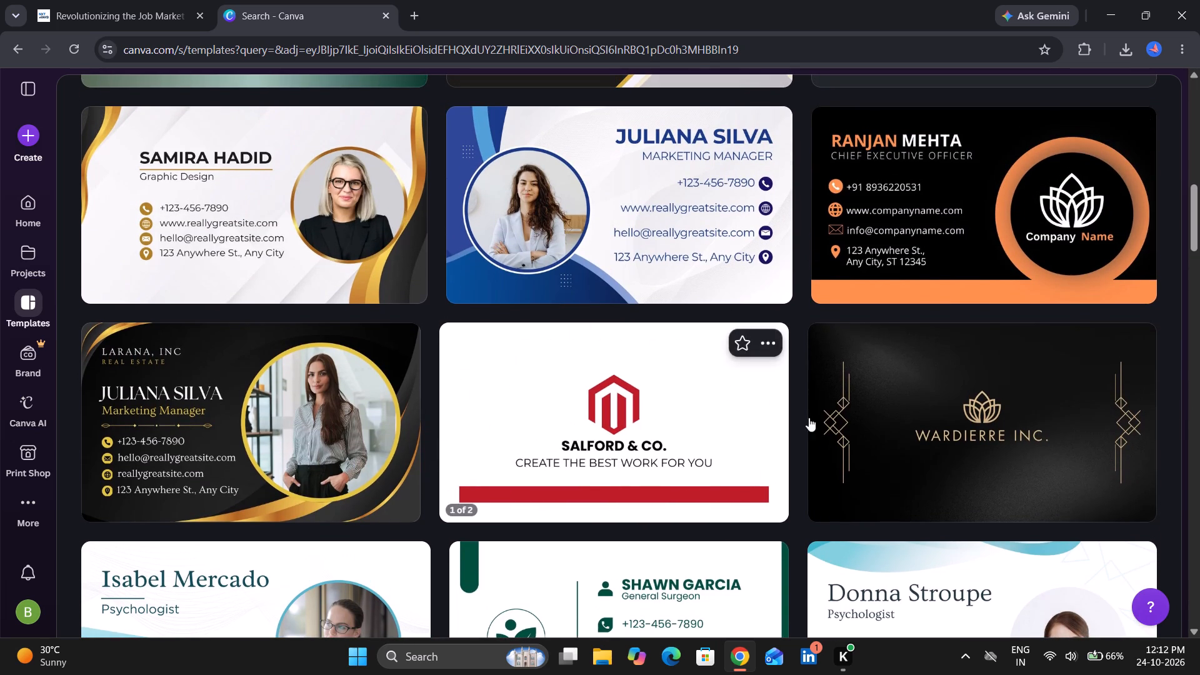
scroll(594, 468, "down", 3)
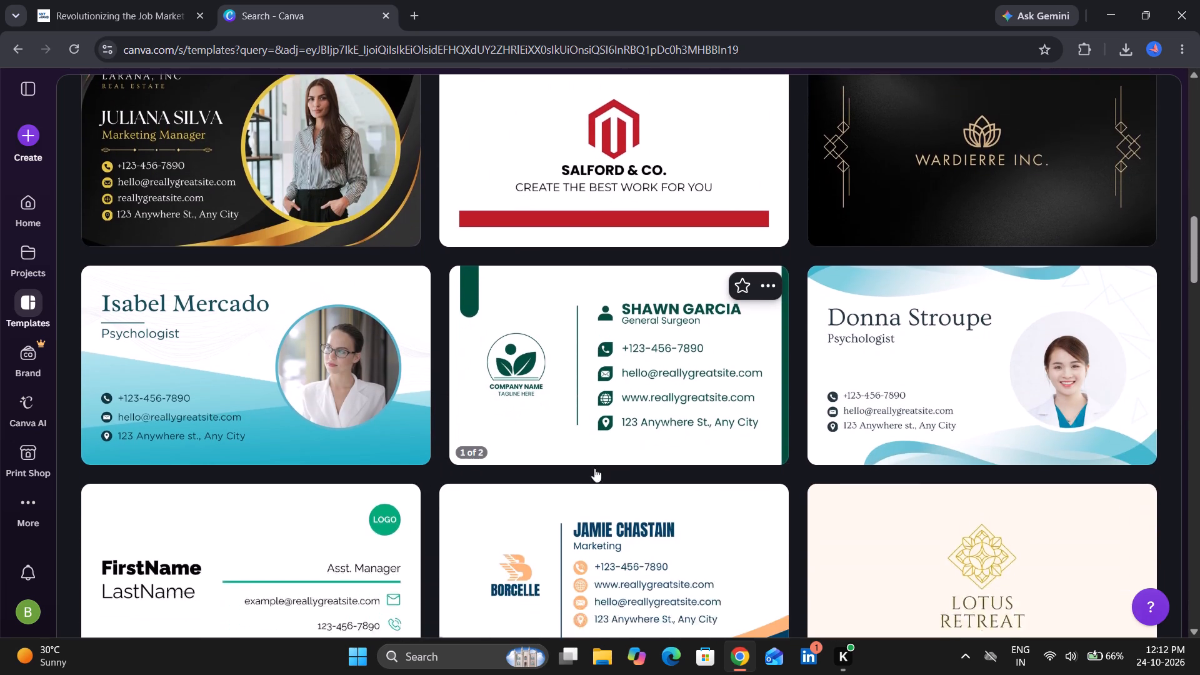
scroll(594, 468, "down", 1)
scroll(594, 468, "up", 8)
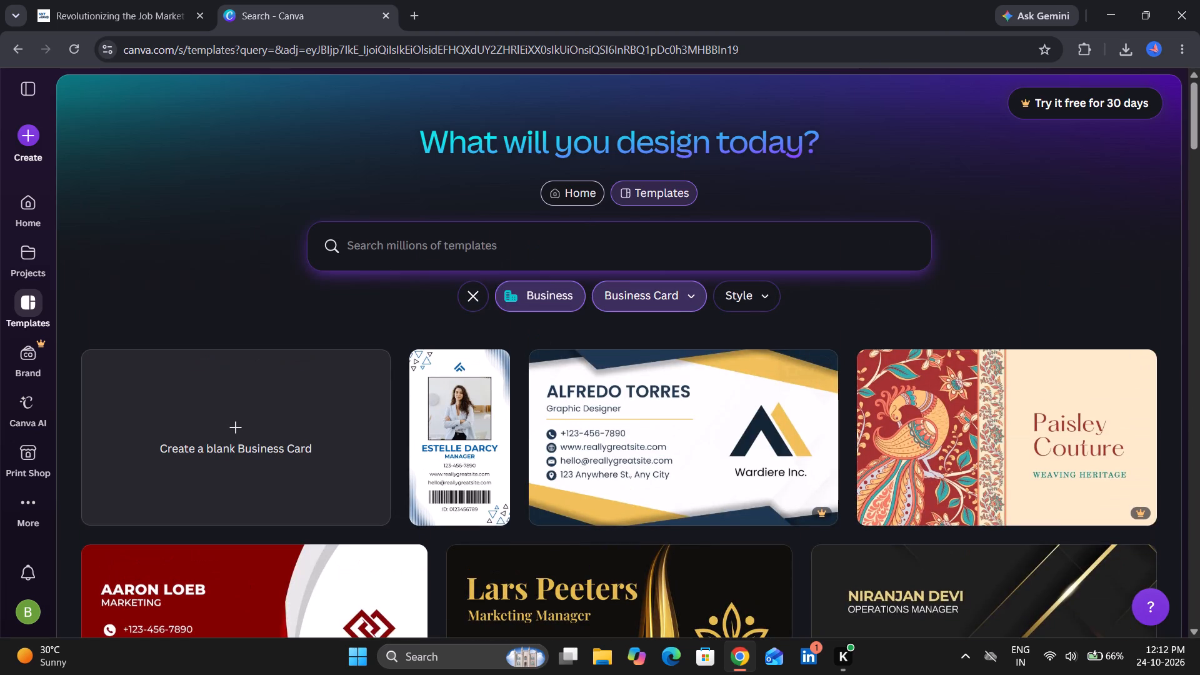
Search the business card templates for WELLNESS, choosing the suggested query health and wellness poster.
left_click(580, 233)
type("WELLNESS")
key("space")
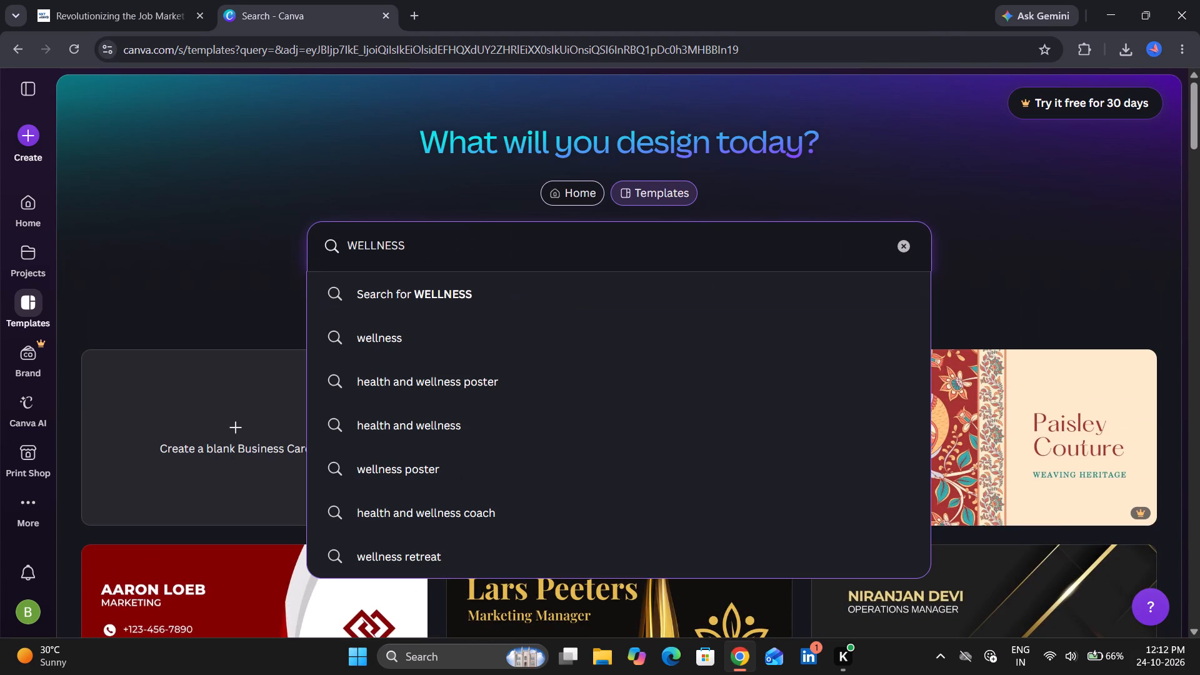
left_click(543, 388)
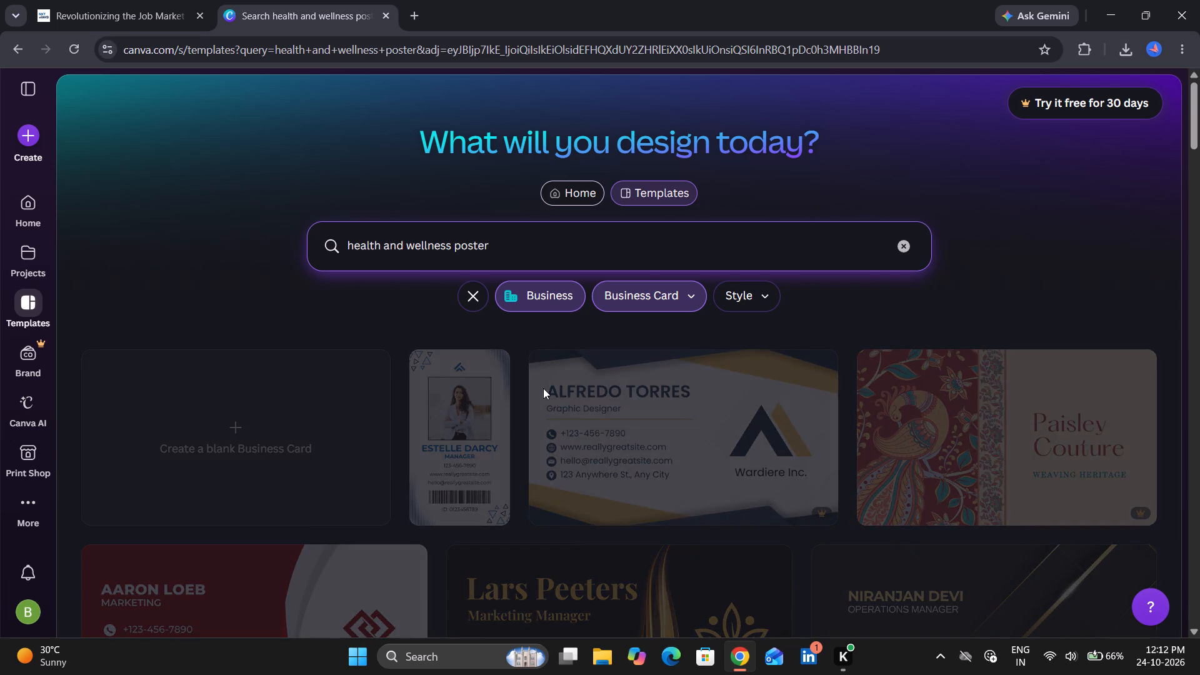
Find the Modern Fitness Wellness Personal Trainer Business Card template among the wellness results and open it for customising.
scroll(646, 501, "down", 1)
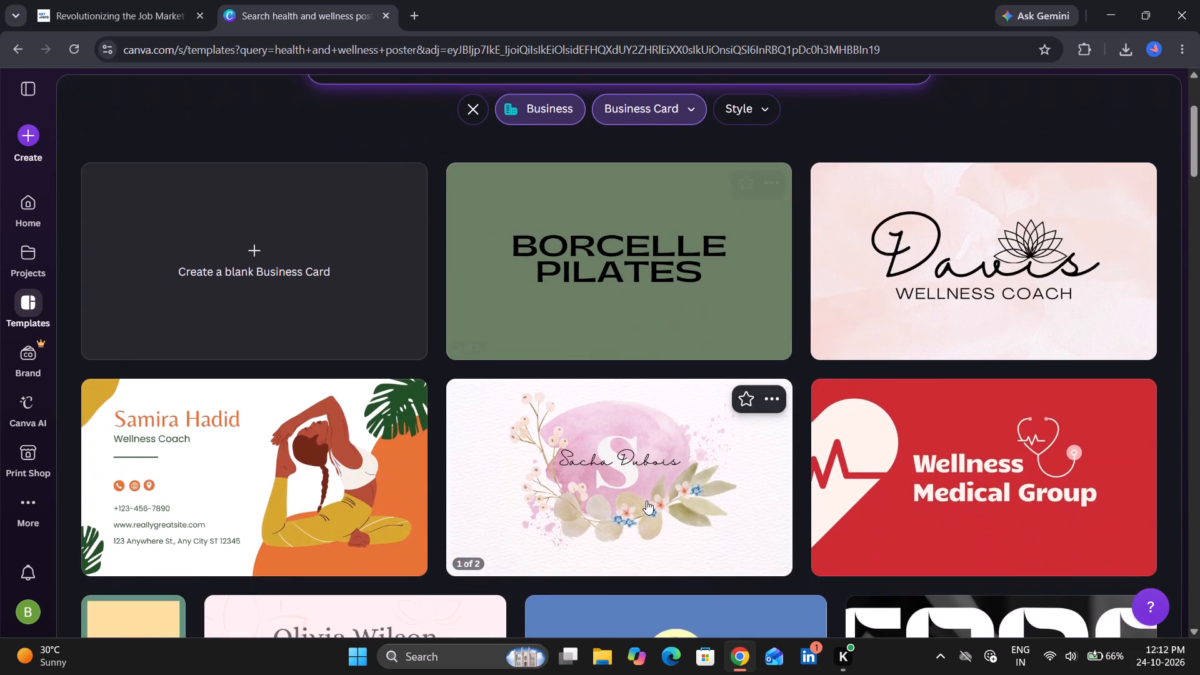
scroll(646, 501, "down", 3)
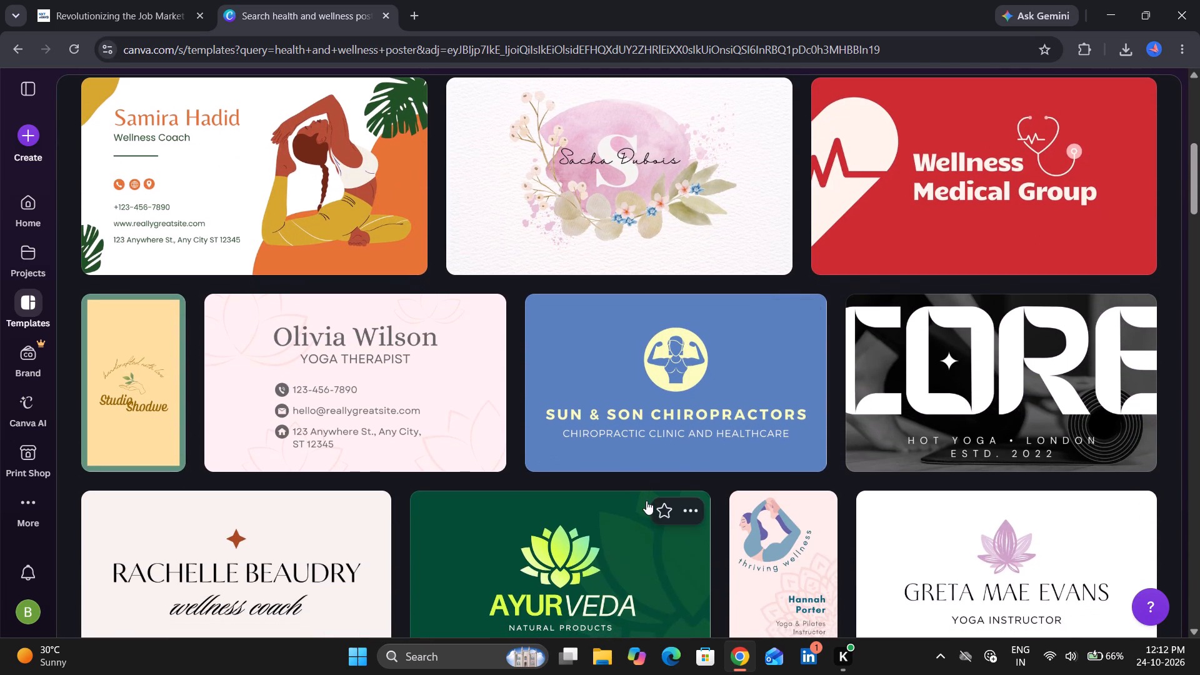
scroll(646, 501, "down", 3)
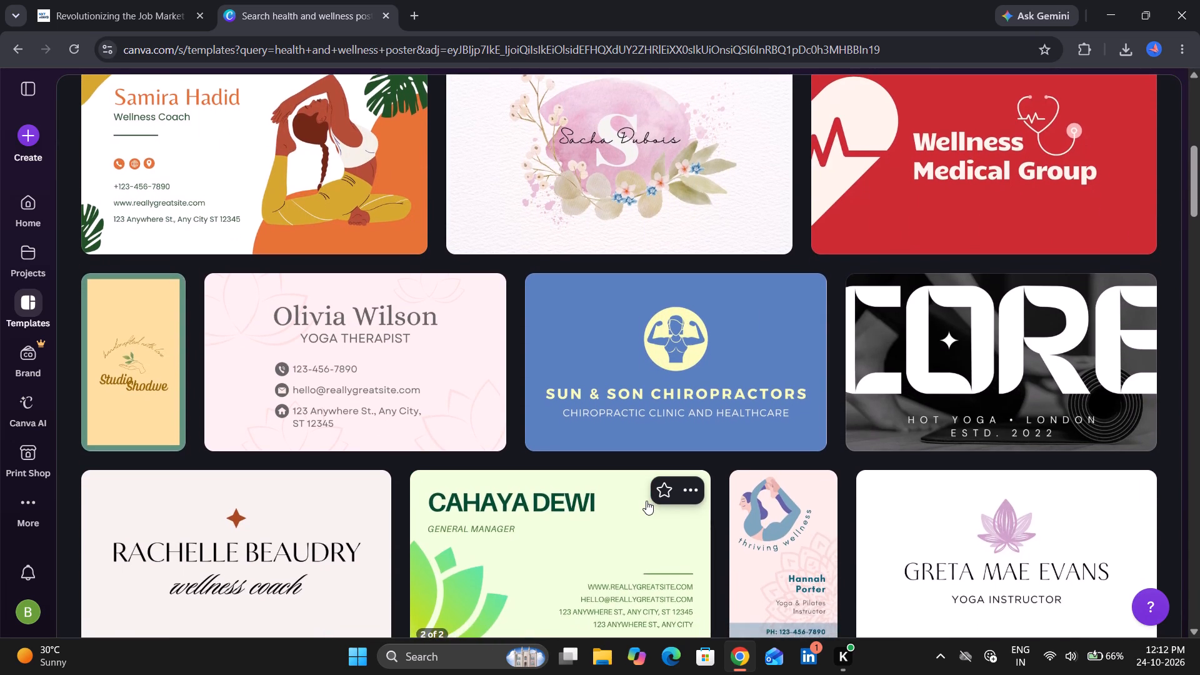
scroll(646, 501, "down", 3)
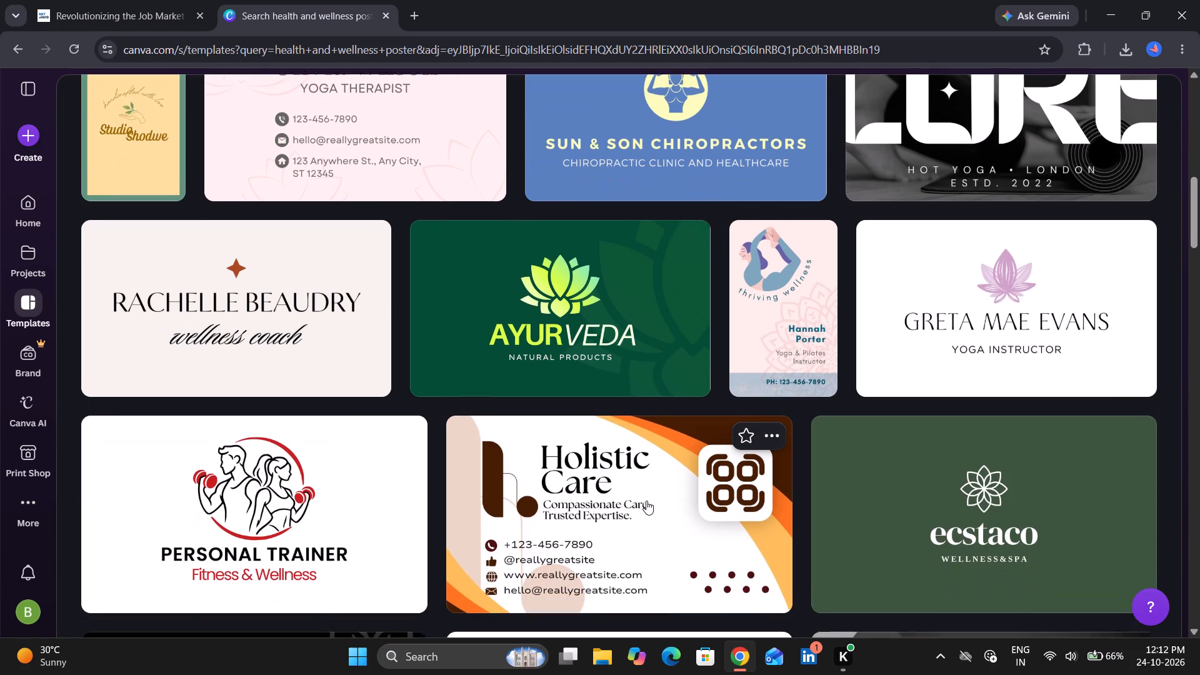
scroll(646, 501, "down", 1)
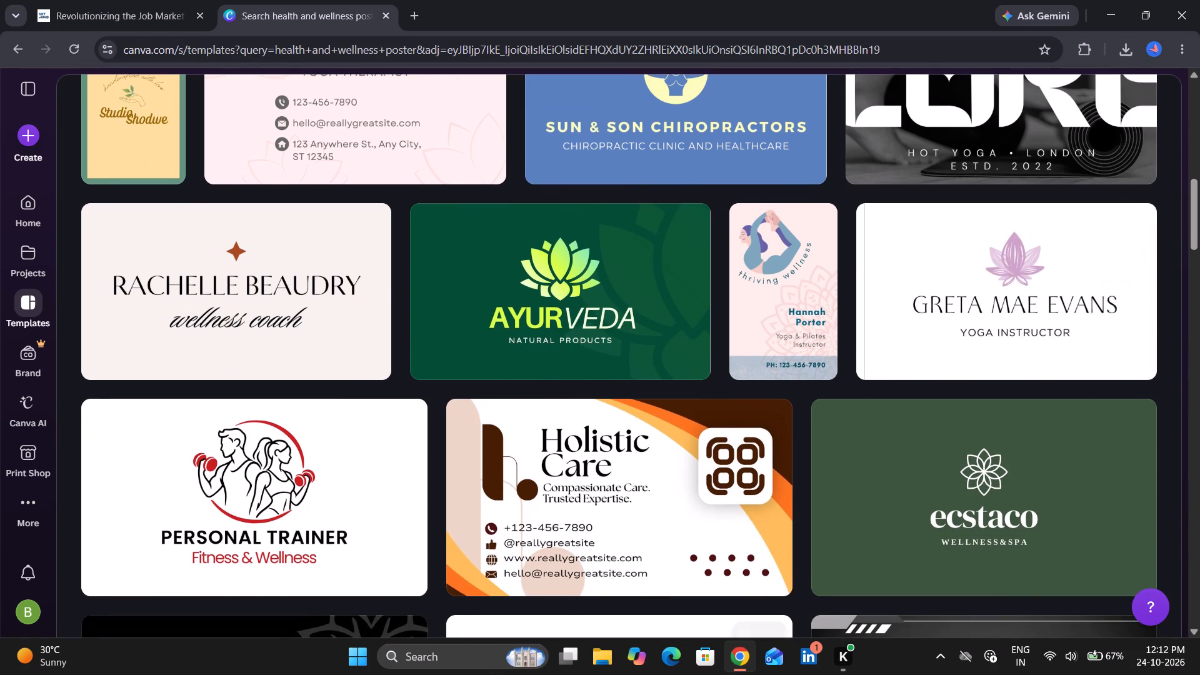
scroll(491, 674, "down", 6)
scroll(592, 477, "down", 2)
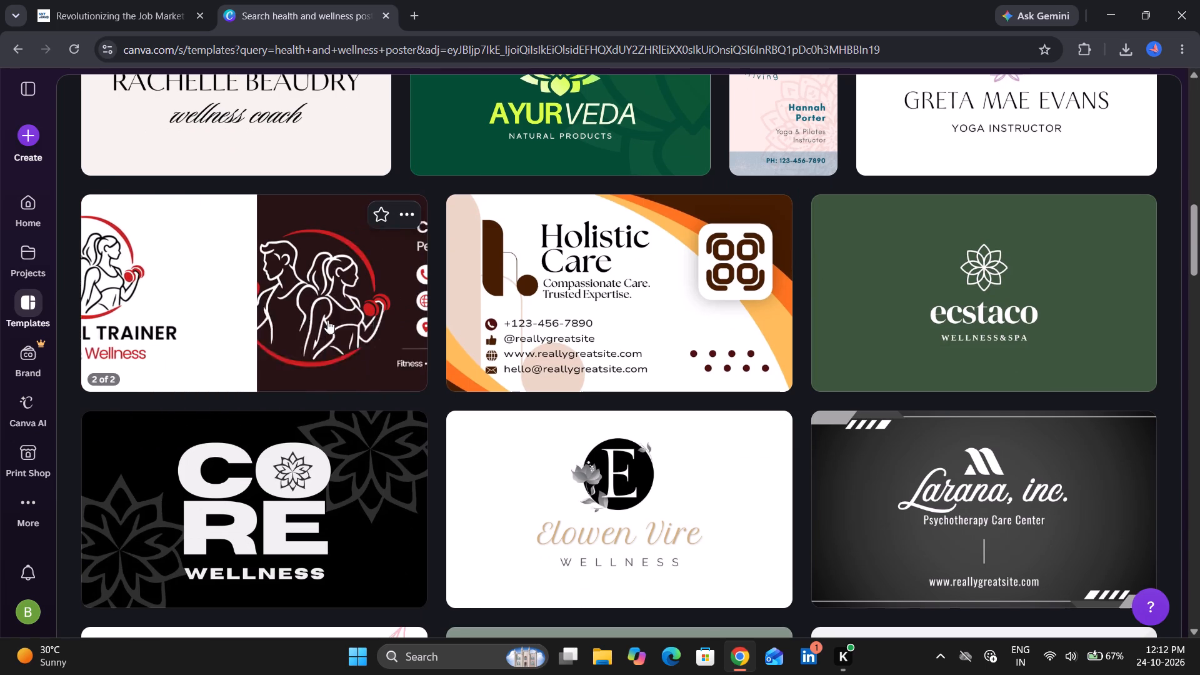
scroll(327, 320, "down", 3)
scroll(327, 320, "up", 1)
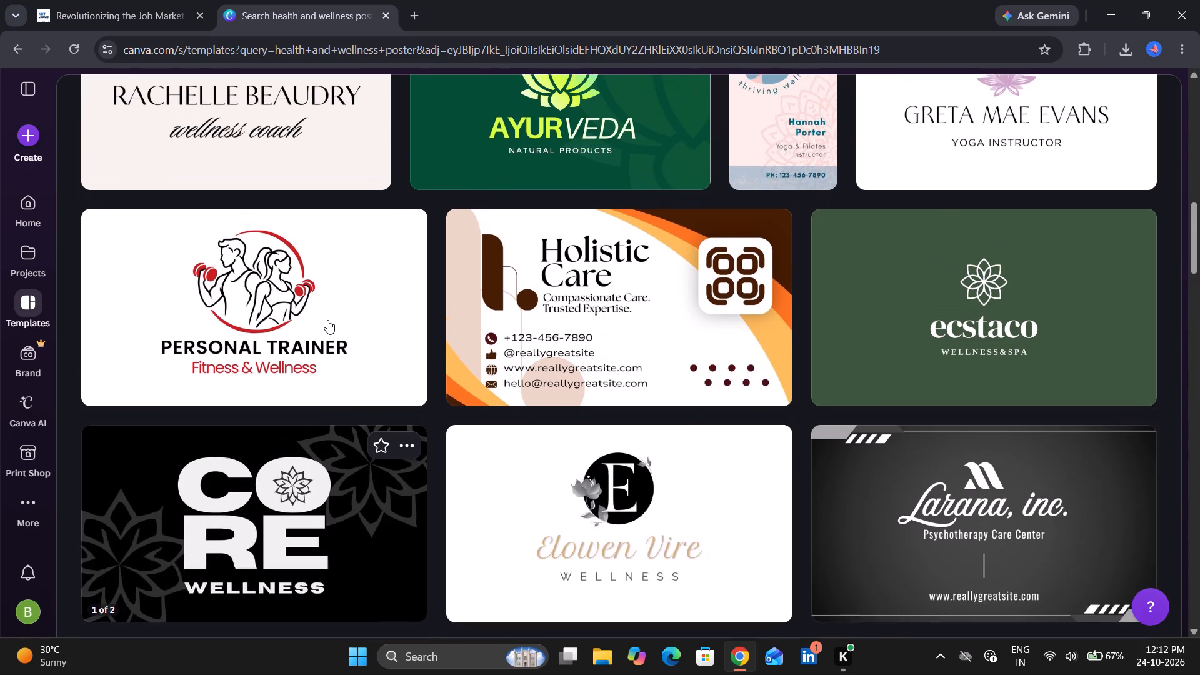
scroll(327, 320, "up", 1)
left_click(327, 320)
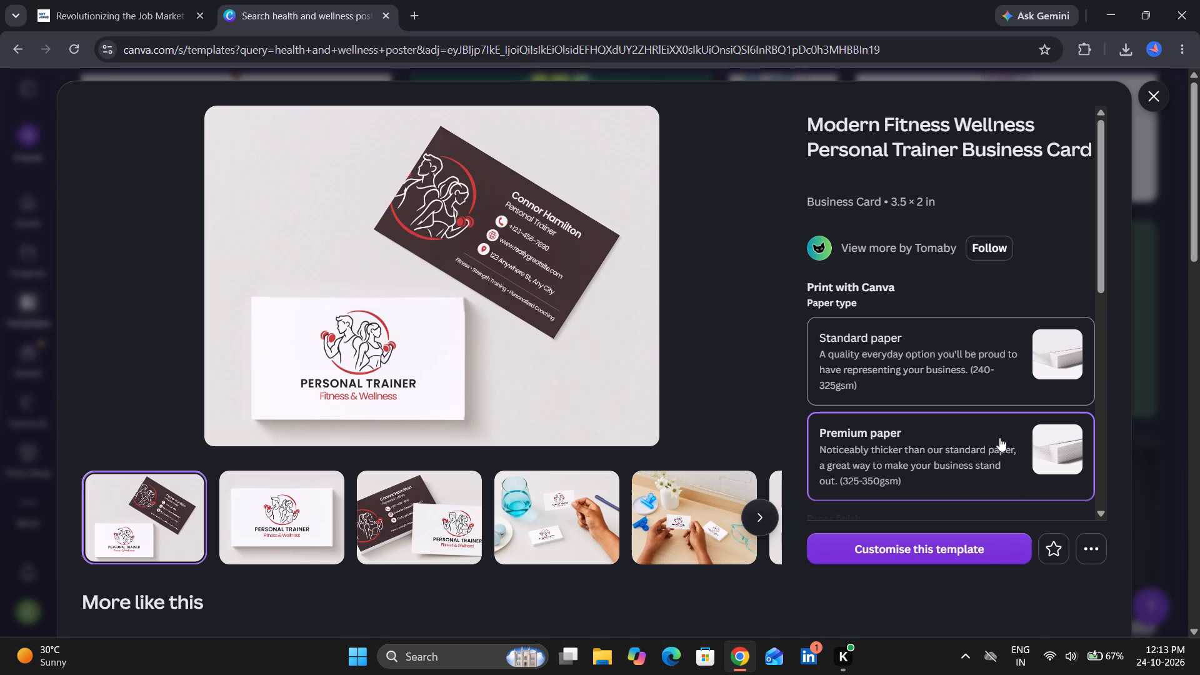
left_click(977, 556)
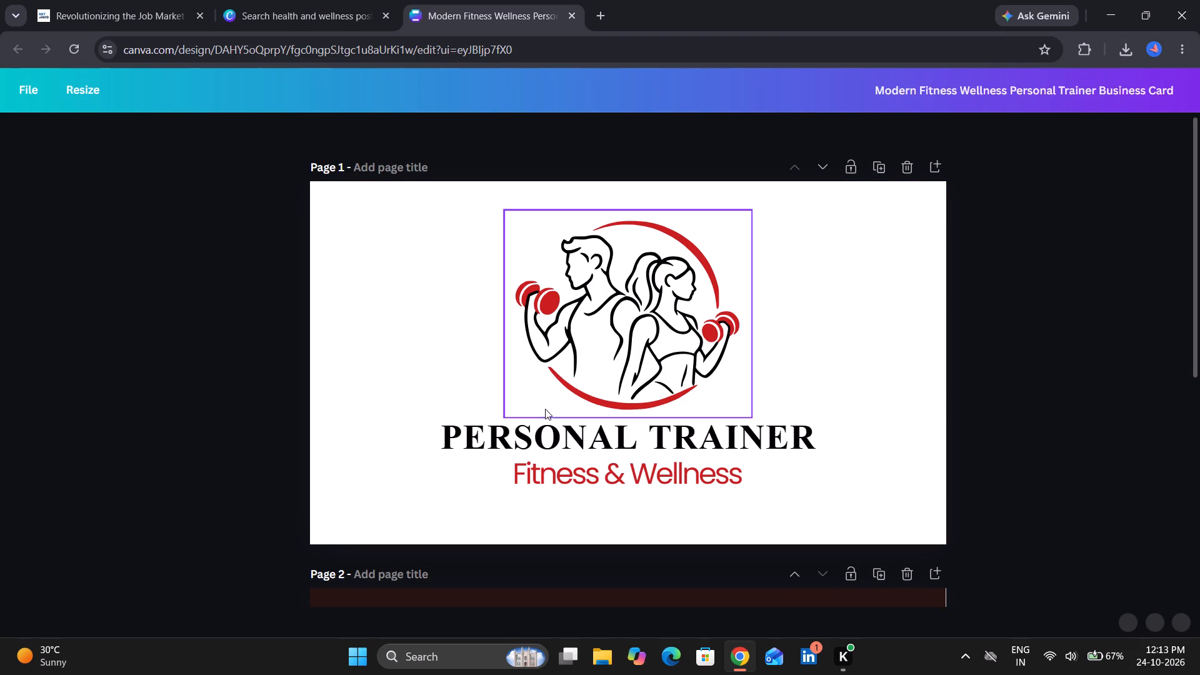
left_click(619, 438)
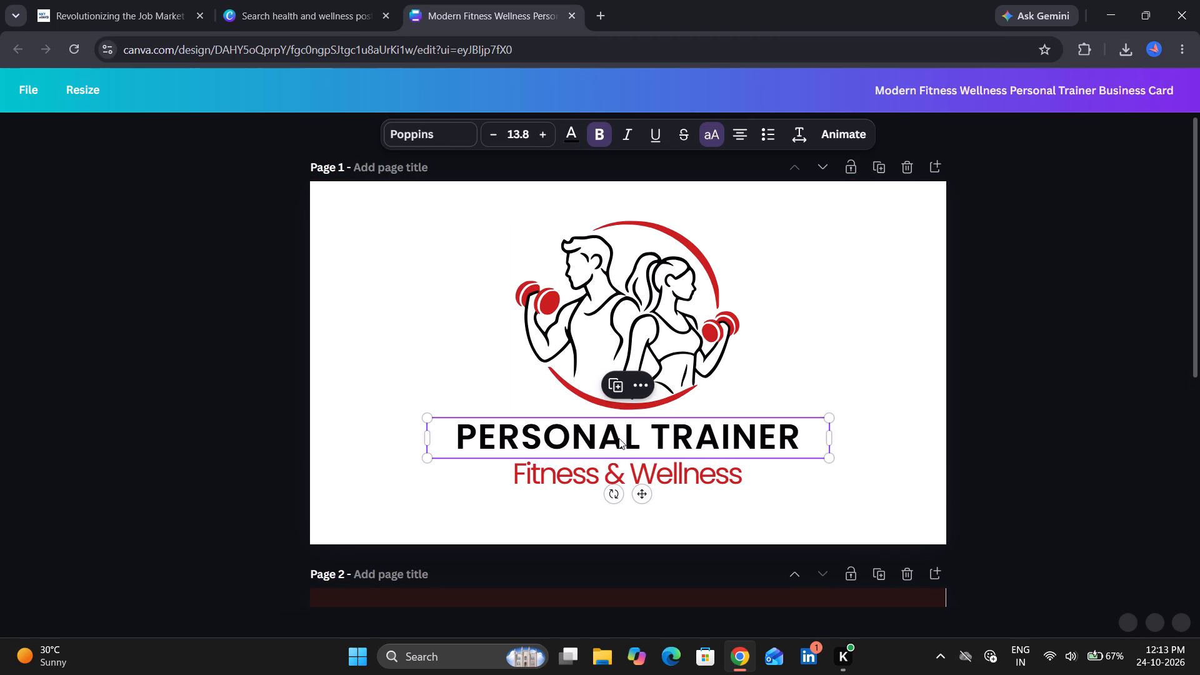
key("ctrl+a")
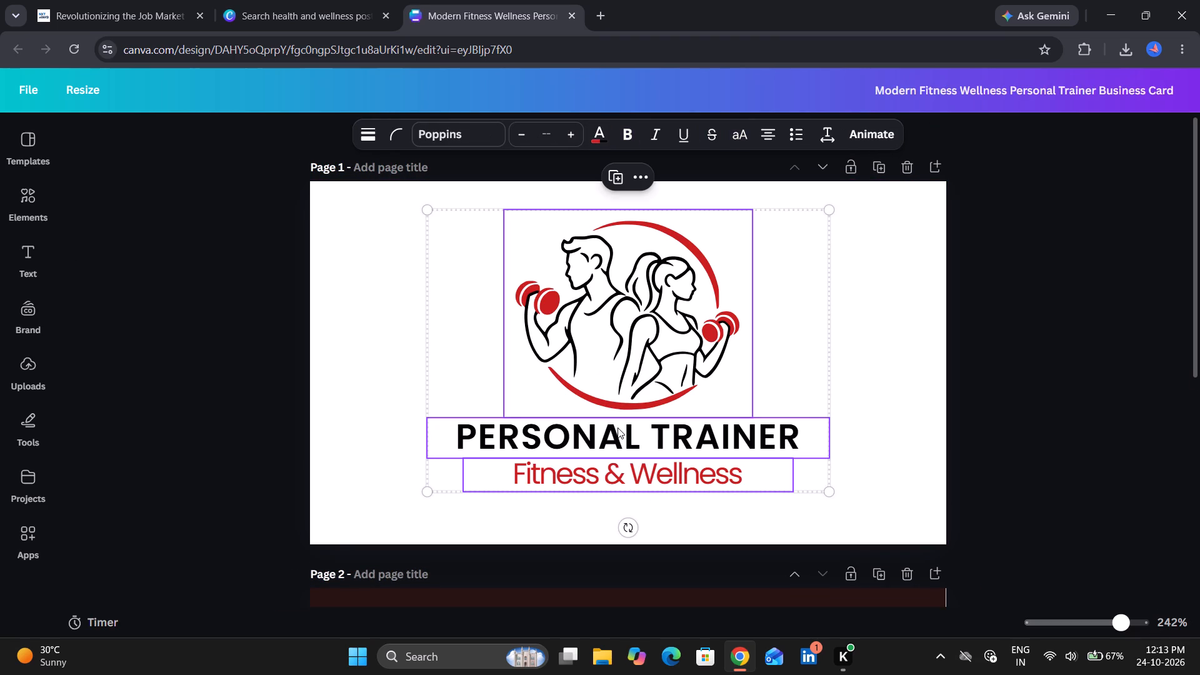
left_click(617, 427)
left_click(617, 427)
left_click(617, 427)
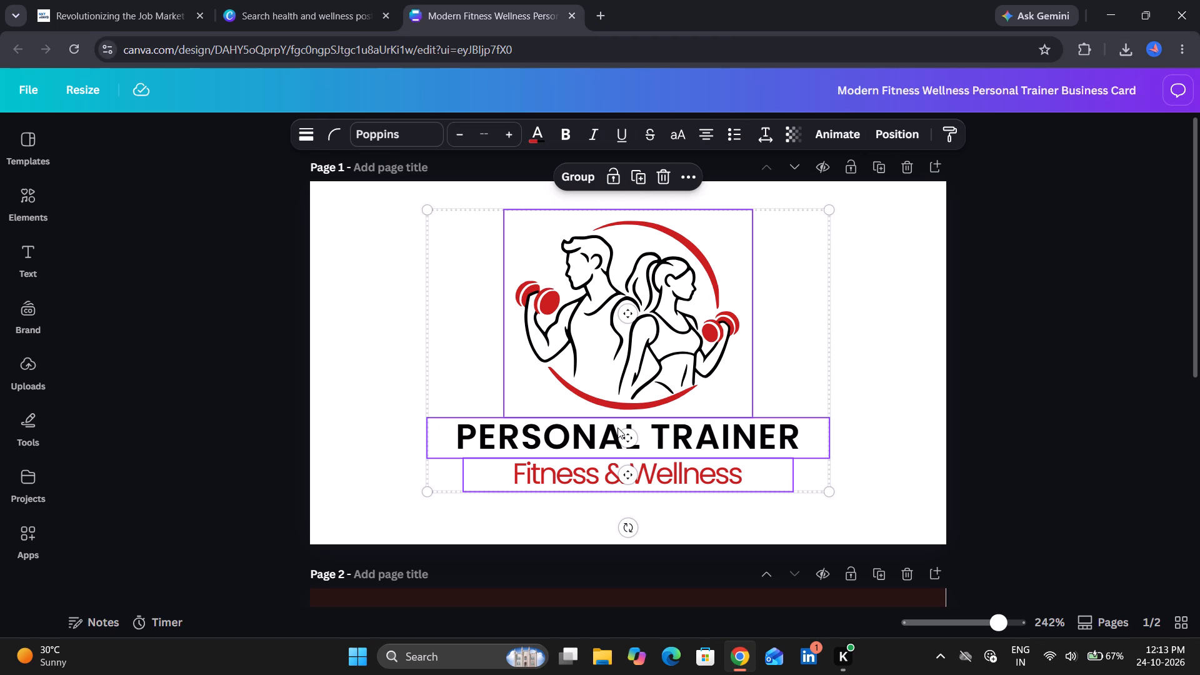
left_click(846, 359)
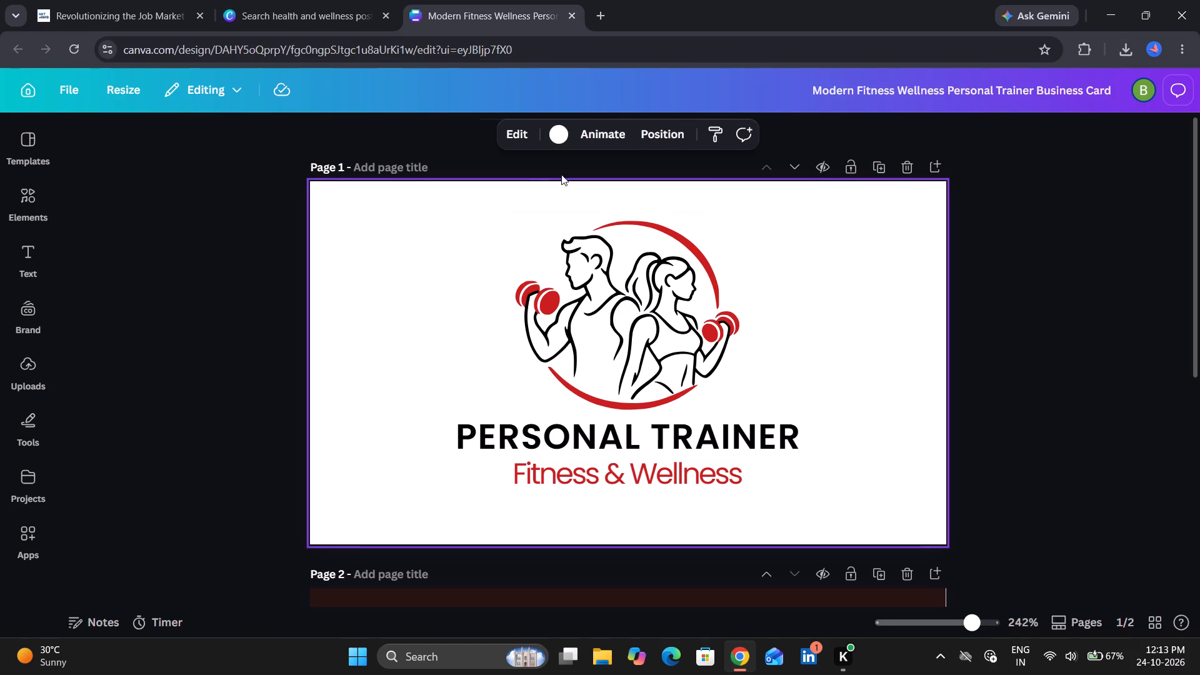
Replace the PERSONAL TRAINER heading on page 1 with SHRIRAM.
left_click(598, 425)
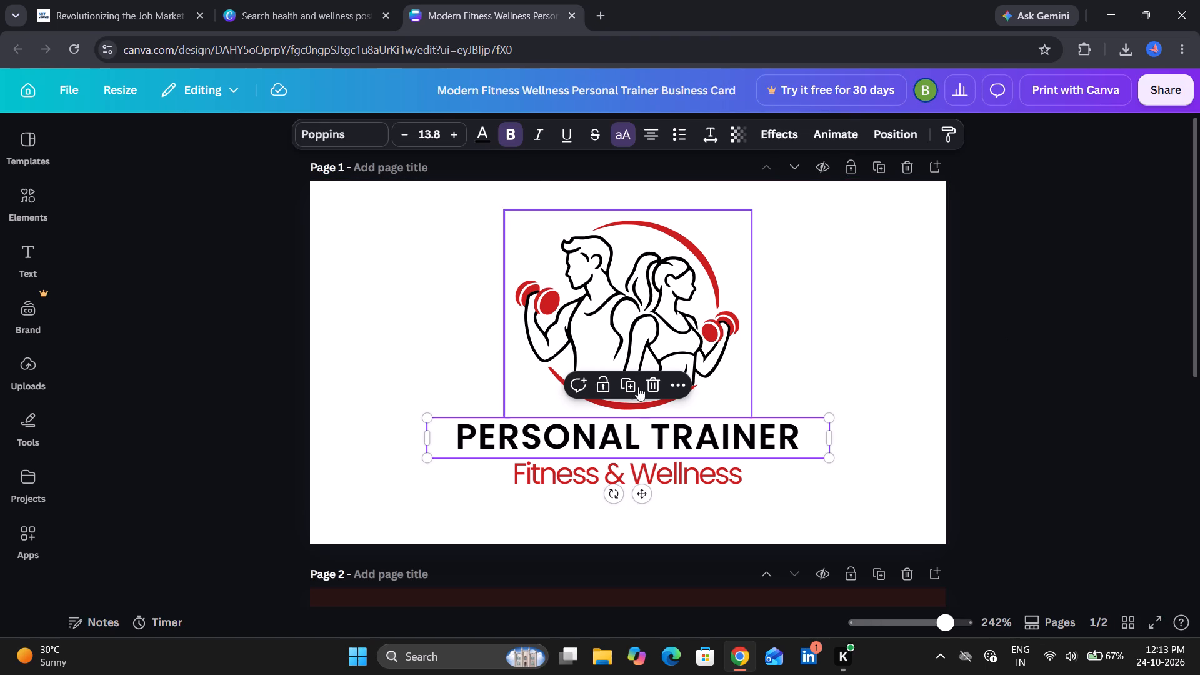
triple_click(632, 437)
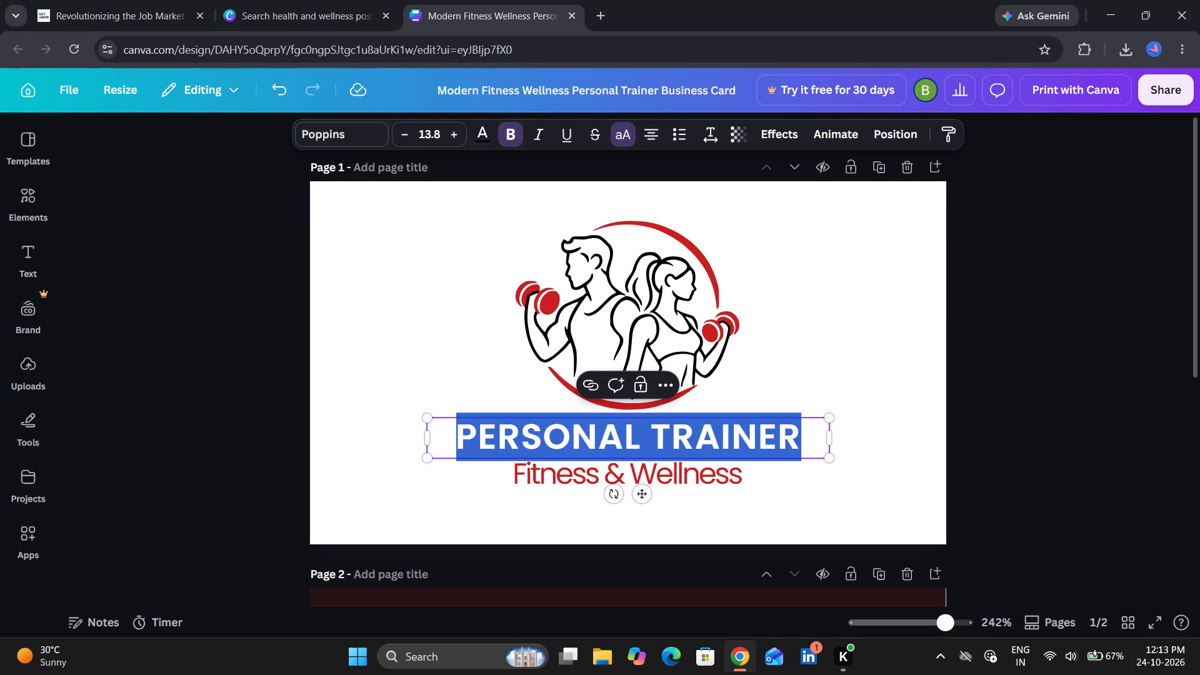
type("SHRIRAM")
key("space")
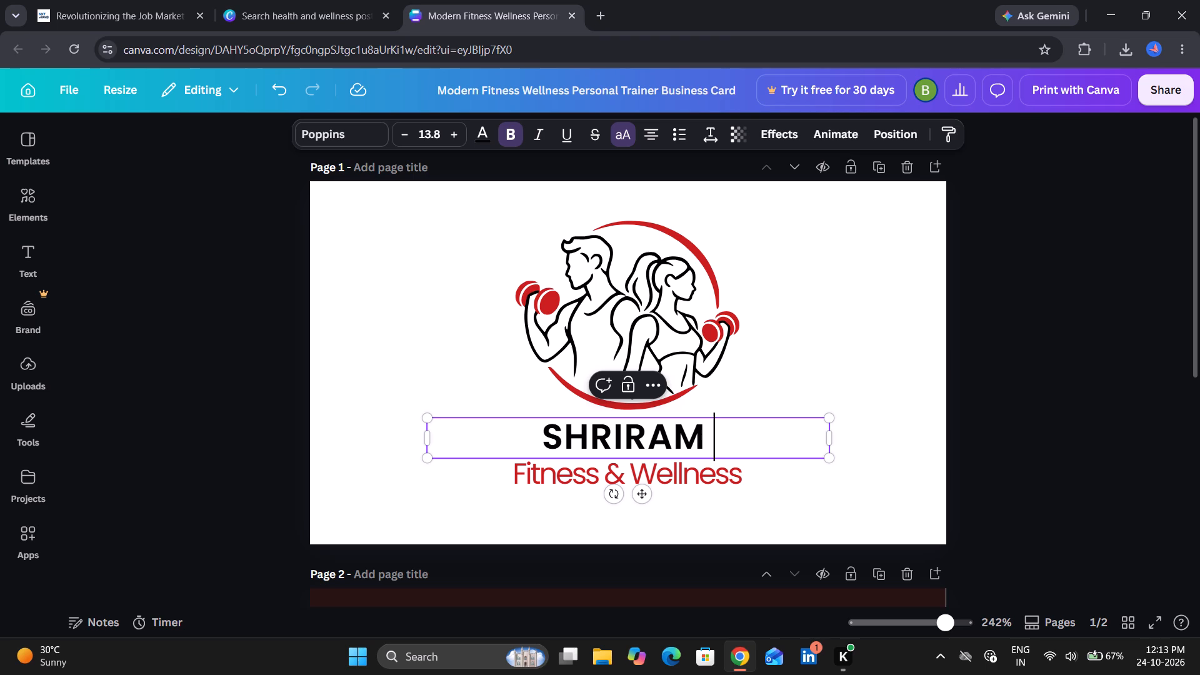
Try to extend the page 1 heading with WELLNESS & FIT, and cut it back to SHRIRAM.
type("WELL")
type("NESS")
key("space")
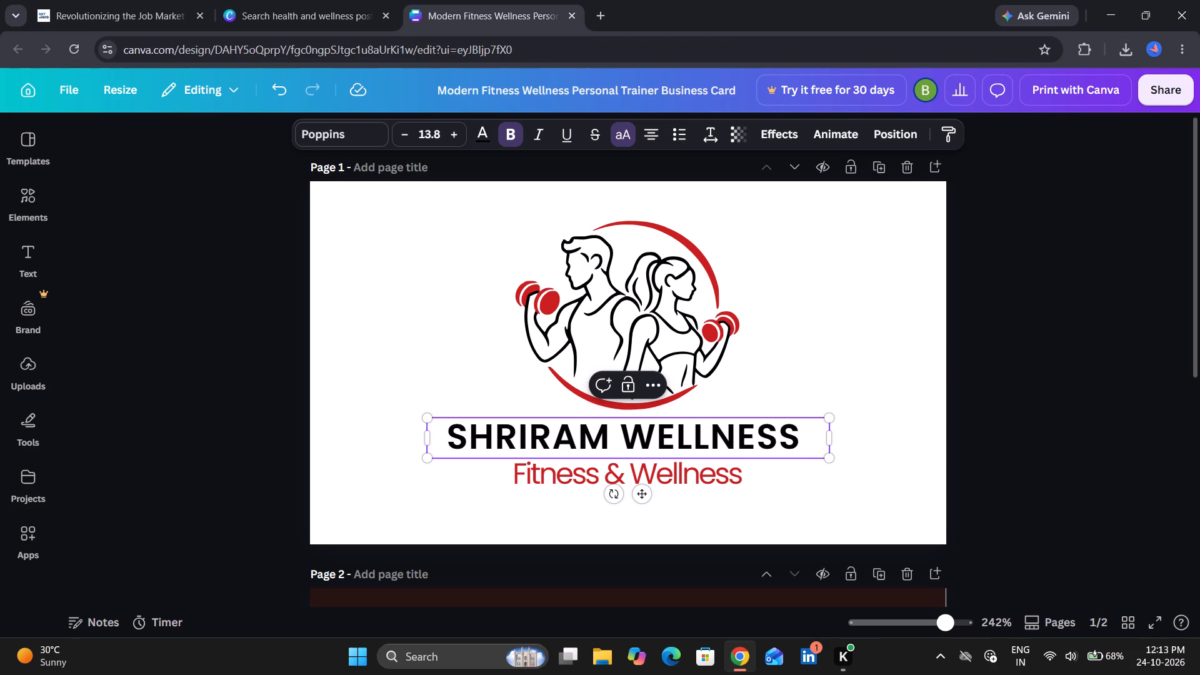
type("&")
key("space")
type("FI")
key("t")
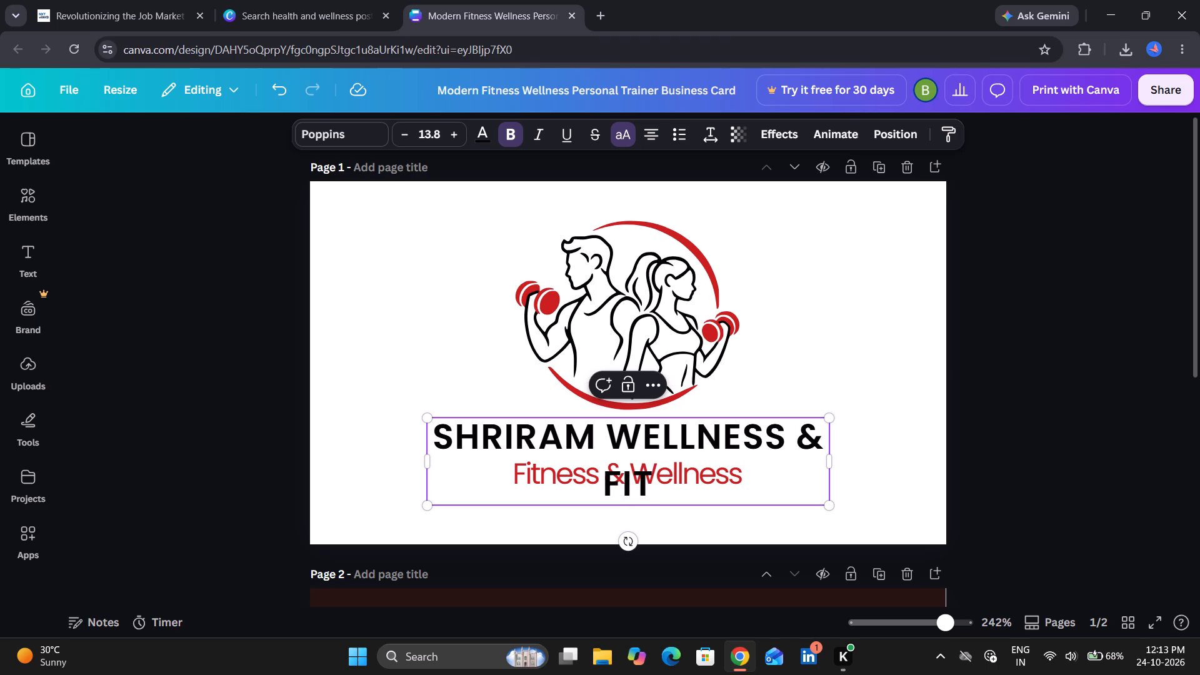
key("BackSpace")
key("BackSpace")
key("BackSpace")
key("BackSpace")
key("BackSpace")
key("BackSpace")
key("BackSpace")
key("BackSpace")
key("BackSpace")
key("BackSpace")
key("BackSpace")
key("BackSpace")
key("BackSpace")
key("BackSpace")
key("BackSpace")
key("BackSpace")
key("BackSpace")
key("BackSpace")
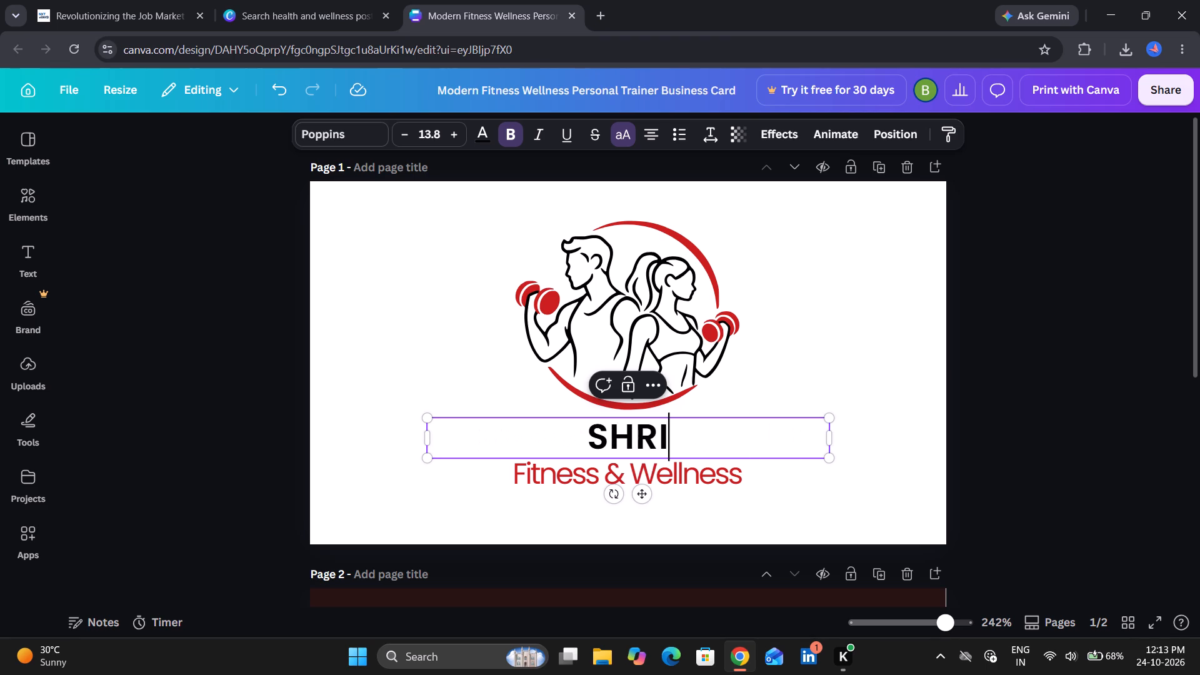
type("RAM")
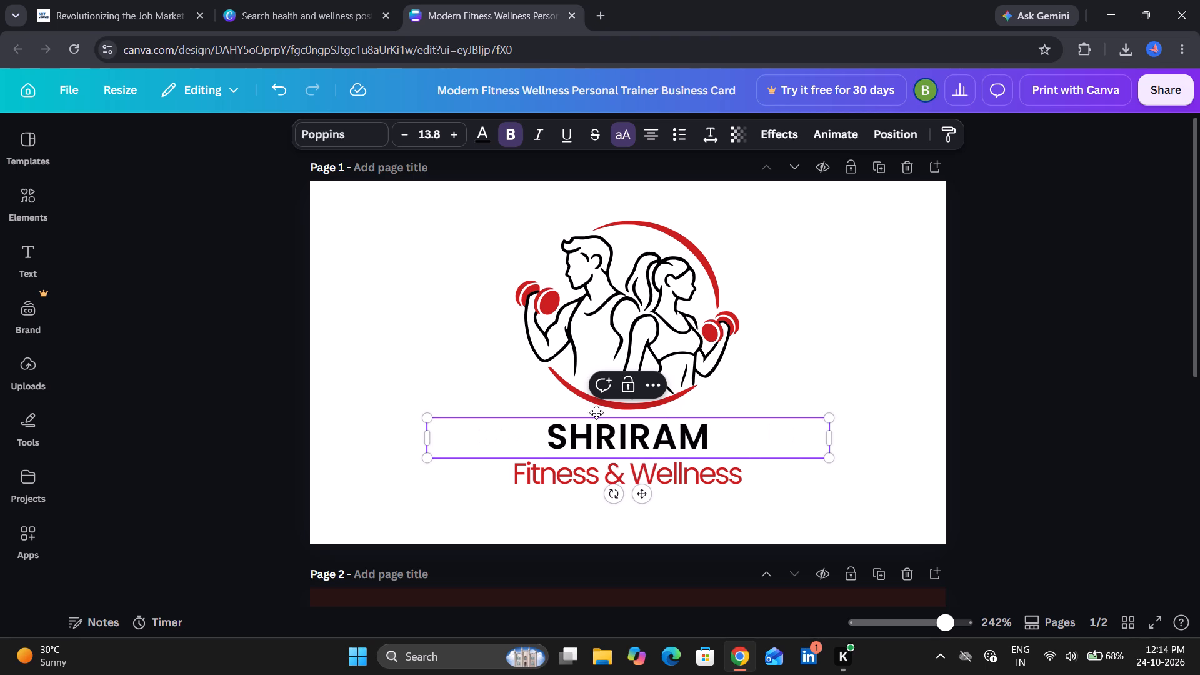
Replace the Fitness & Wellness tagline under the page 1 heading with Wellness & Fitness Club.
left_click(666, 473)
triple_click(666, 473)
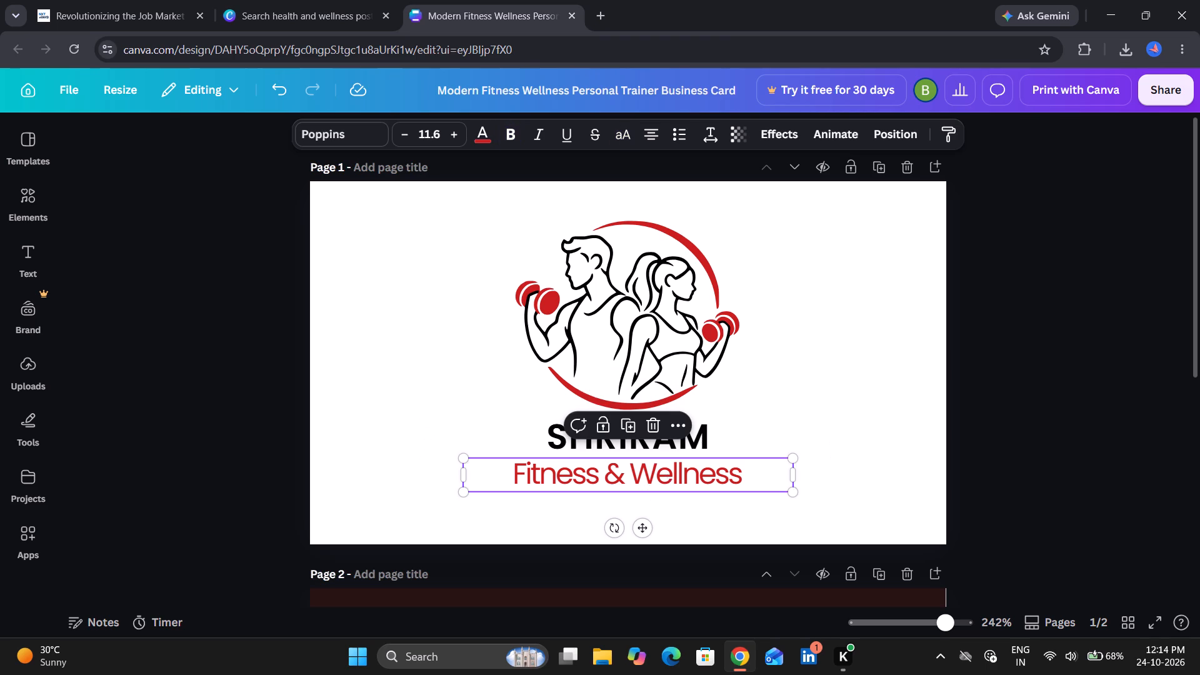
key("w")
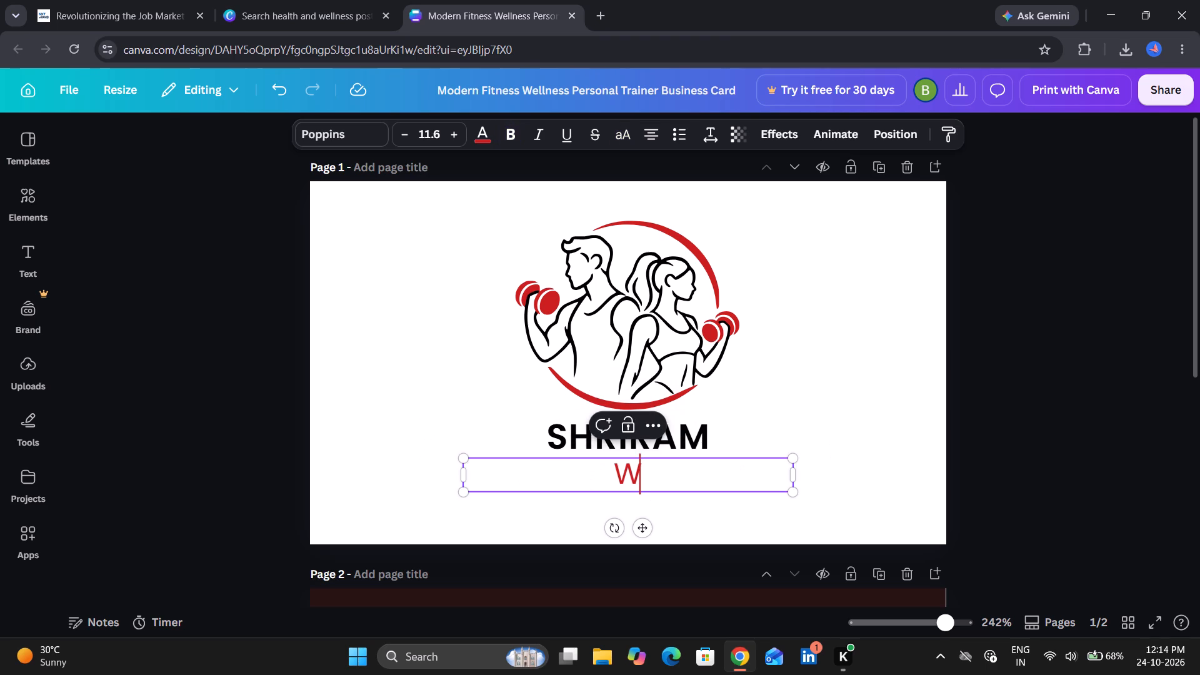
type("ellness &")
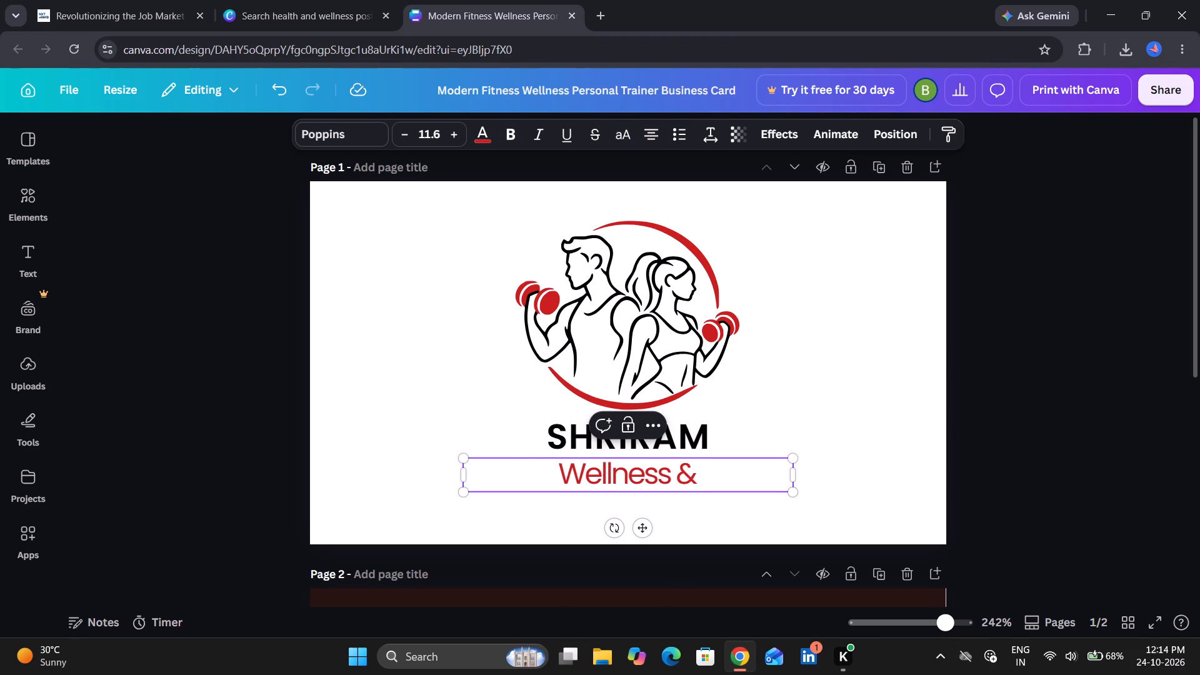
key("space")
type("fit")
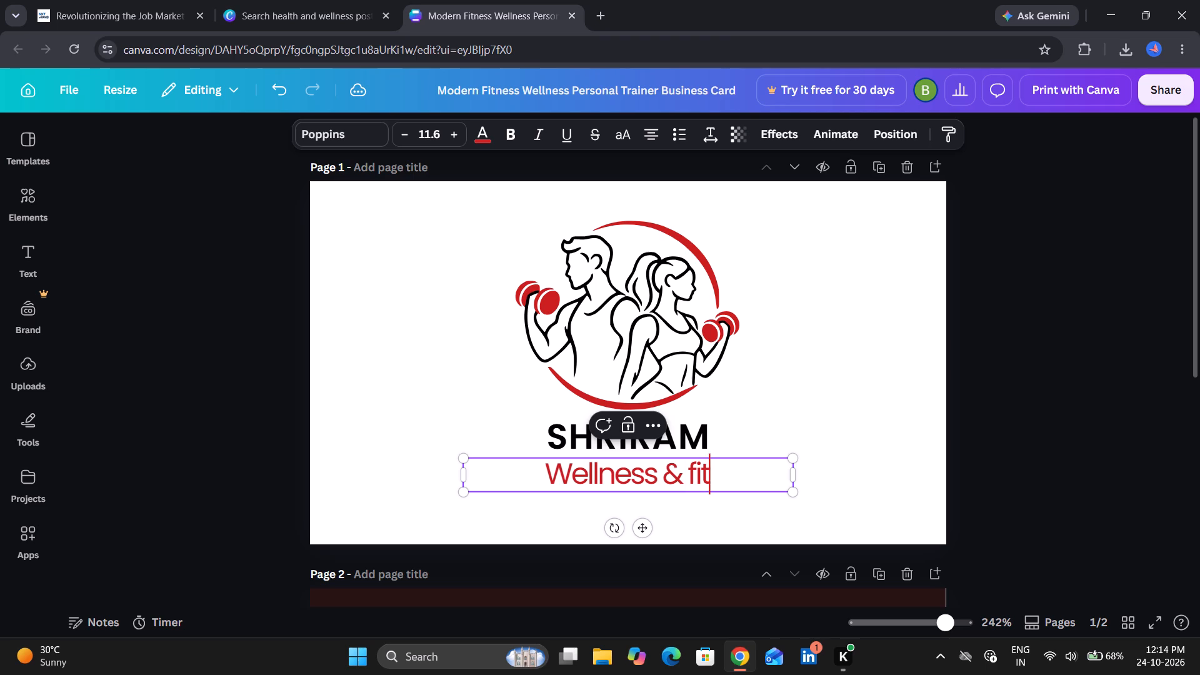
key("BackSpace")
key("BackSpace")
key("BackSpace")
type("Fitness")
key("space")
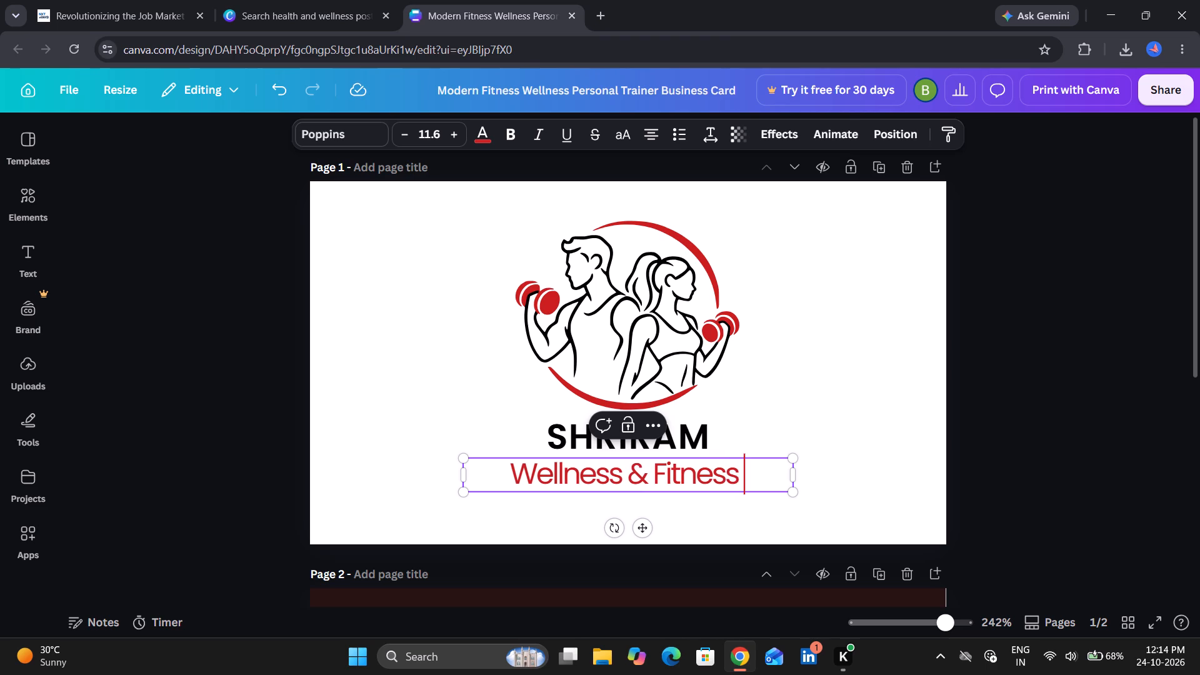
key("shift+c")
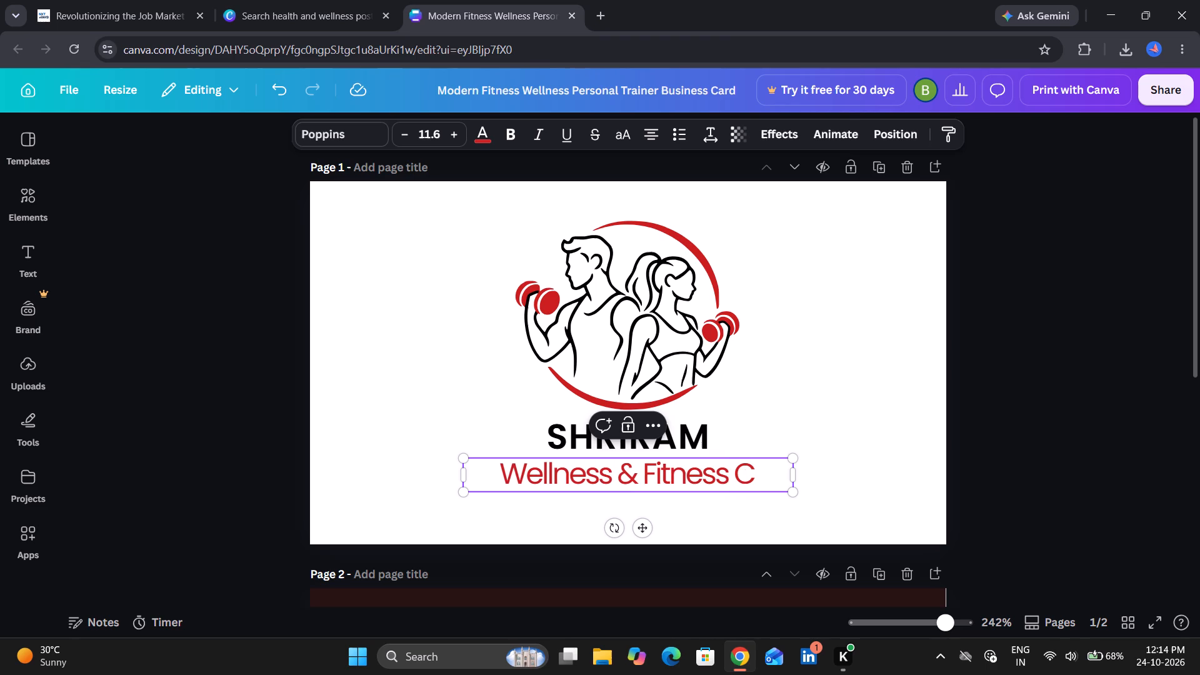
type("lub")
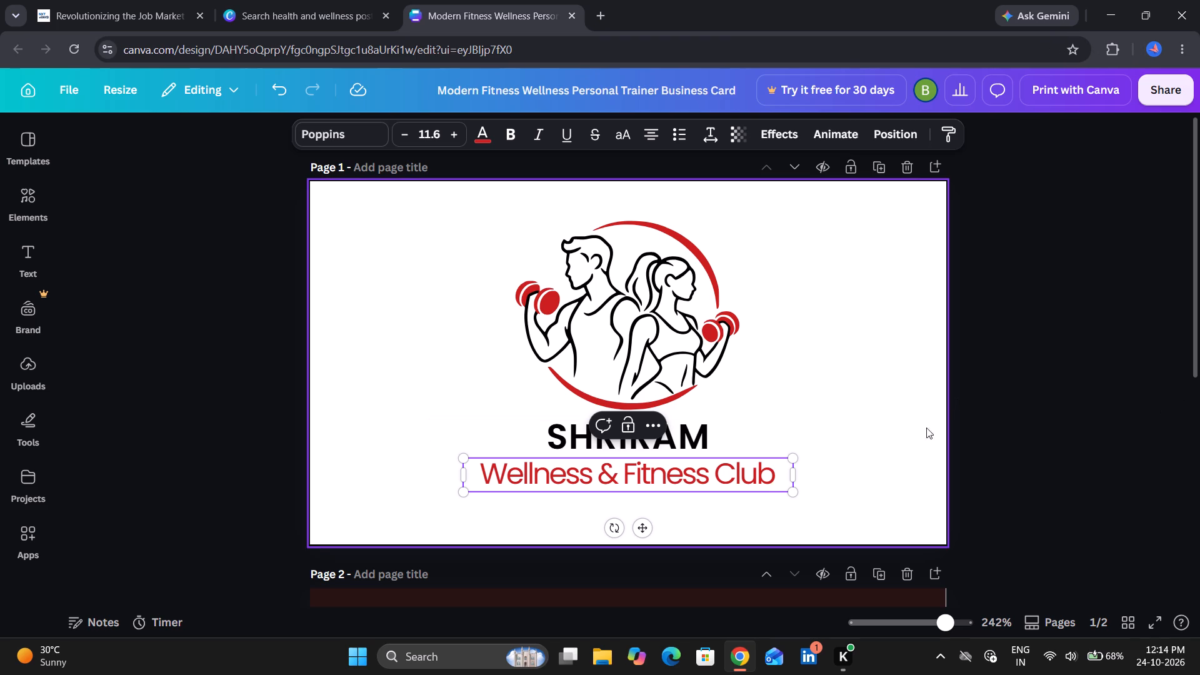
left_click(886, 436)
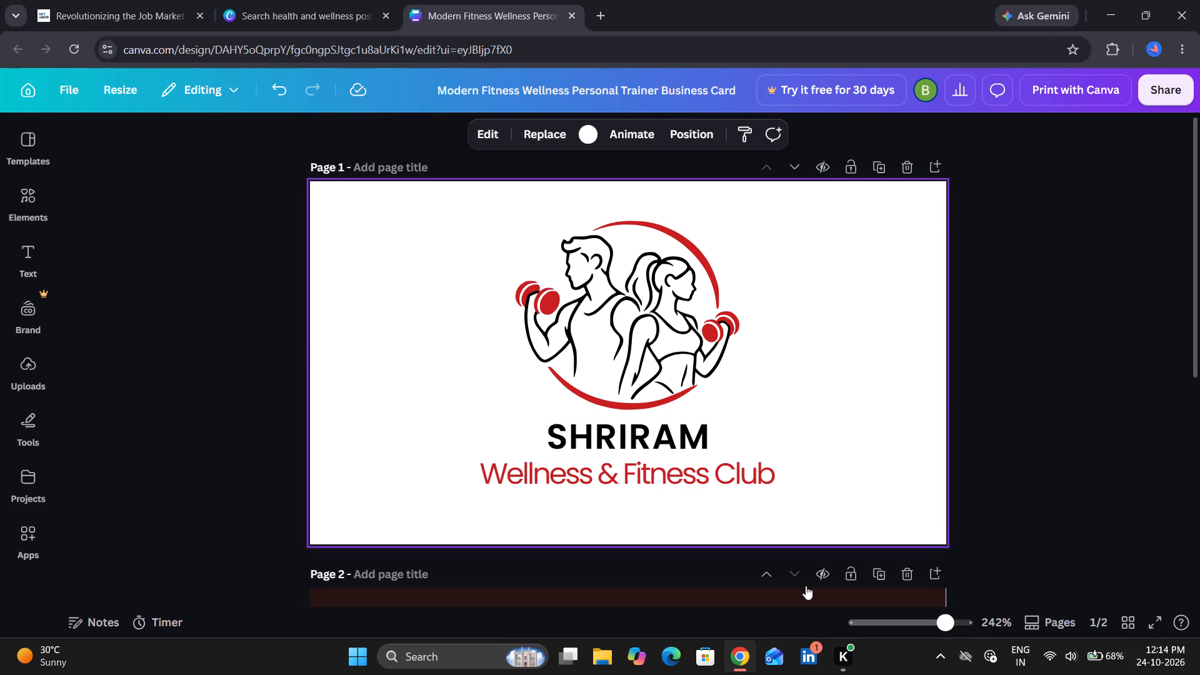
Replace the placeholder name at the top of page 2 with the card owner's full name.
scroll(513, 595, "down", 5)
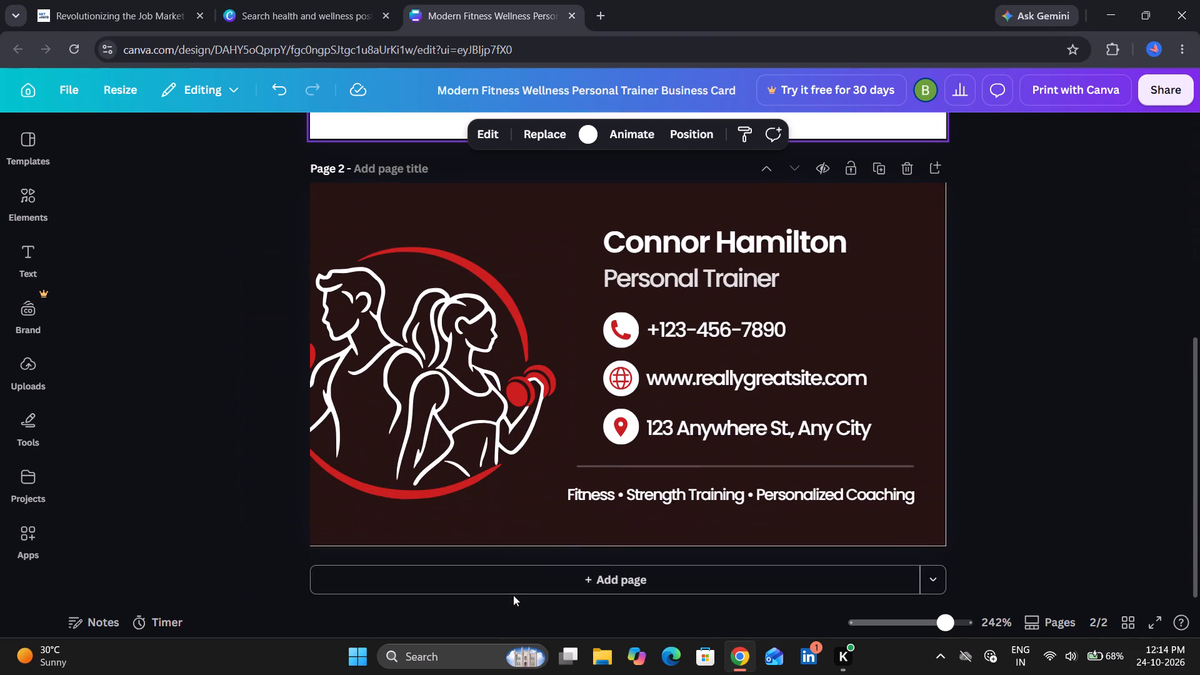
left_click(743, 236)
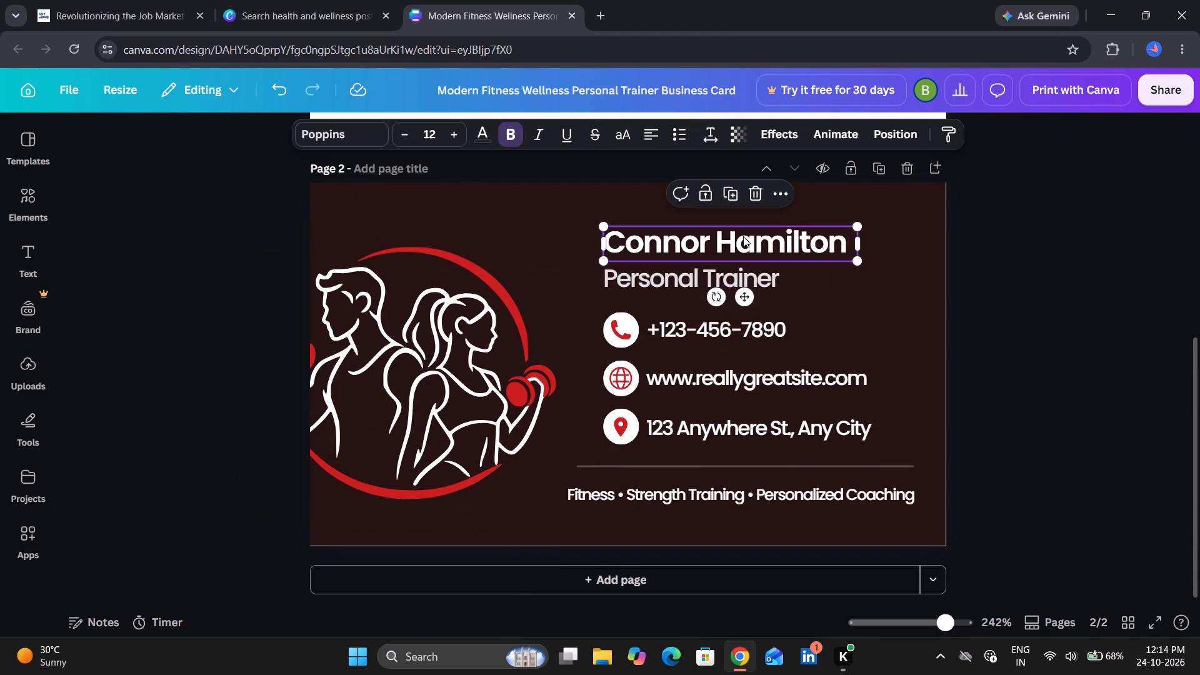
double_click(761, 237)
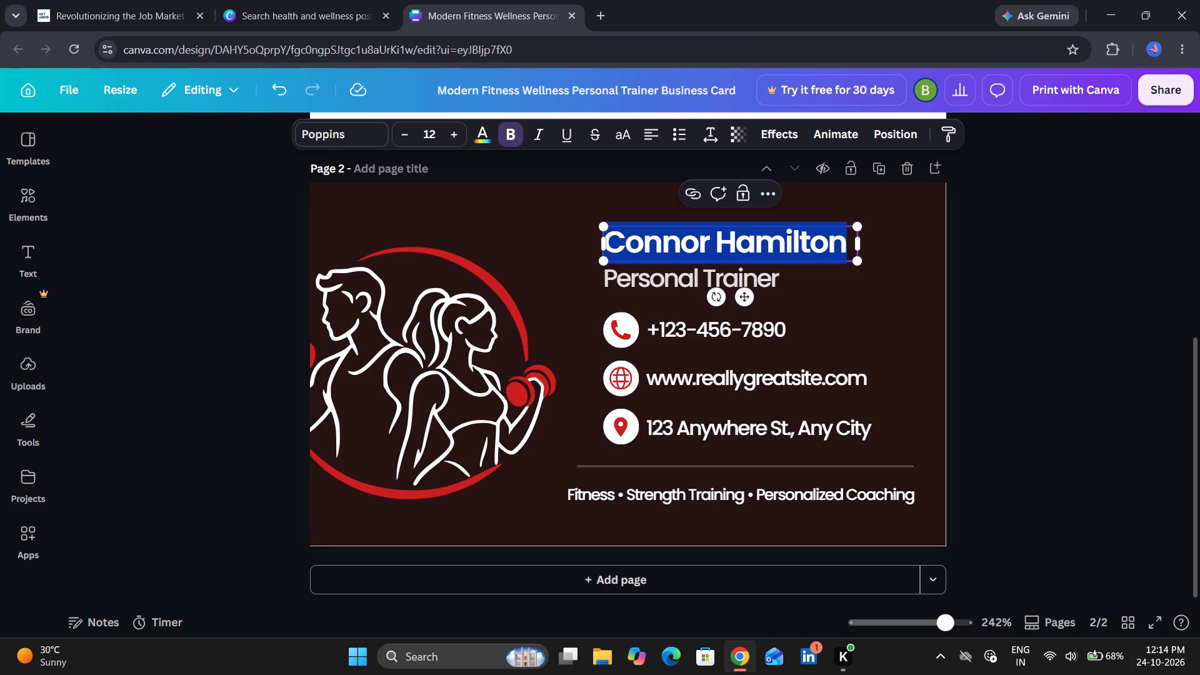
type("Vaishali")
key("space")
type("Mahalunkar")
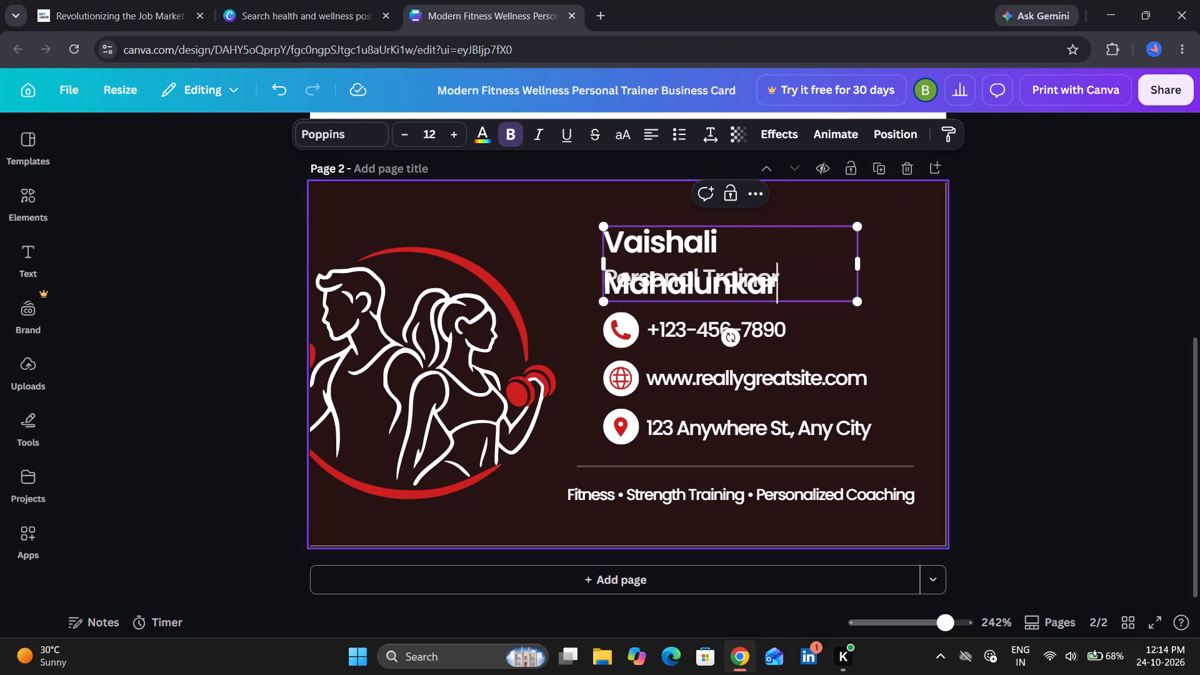
Widen the name's text box on page 2 to about 1.6 to fit one line, and place it just above the Personal Trainer title.
left_click_drag(857, 257, 857, 262)
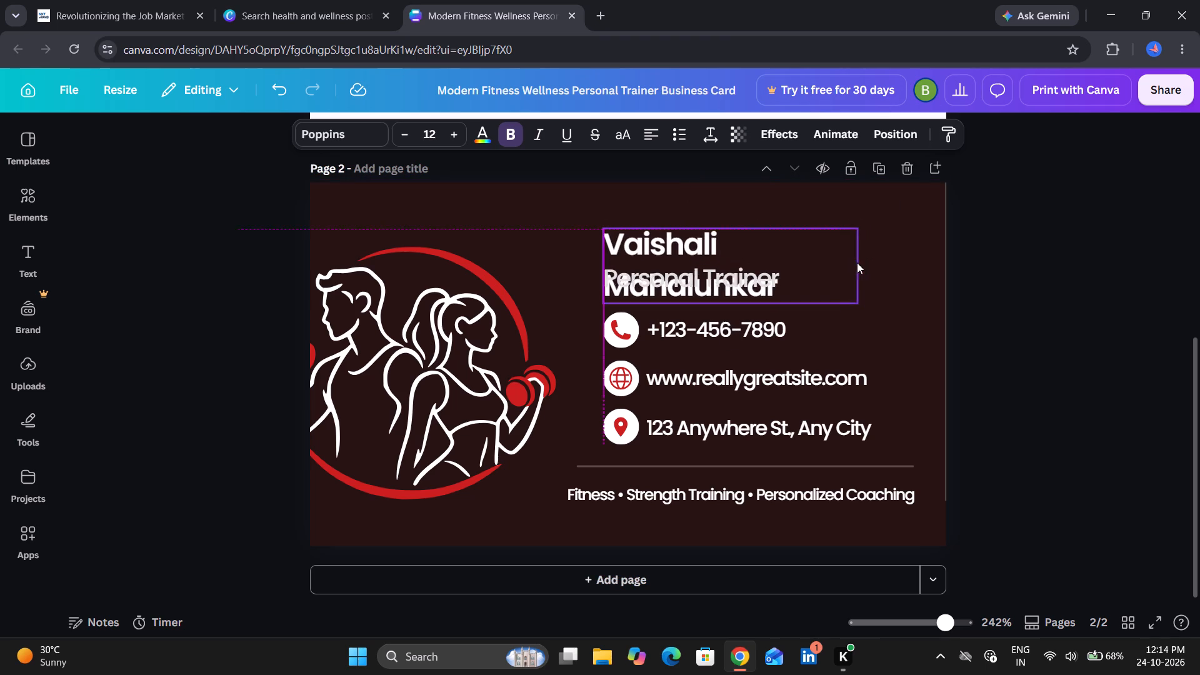
left_click_drag(857, 262, 851, 226)
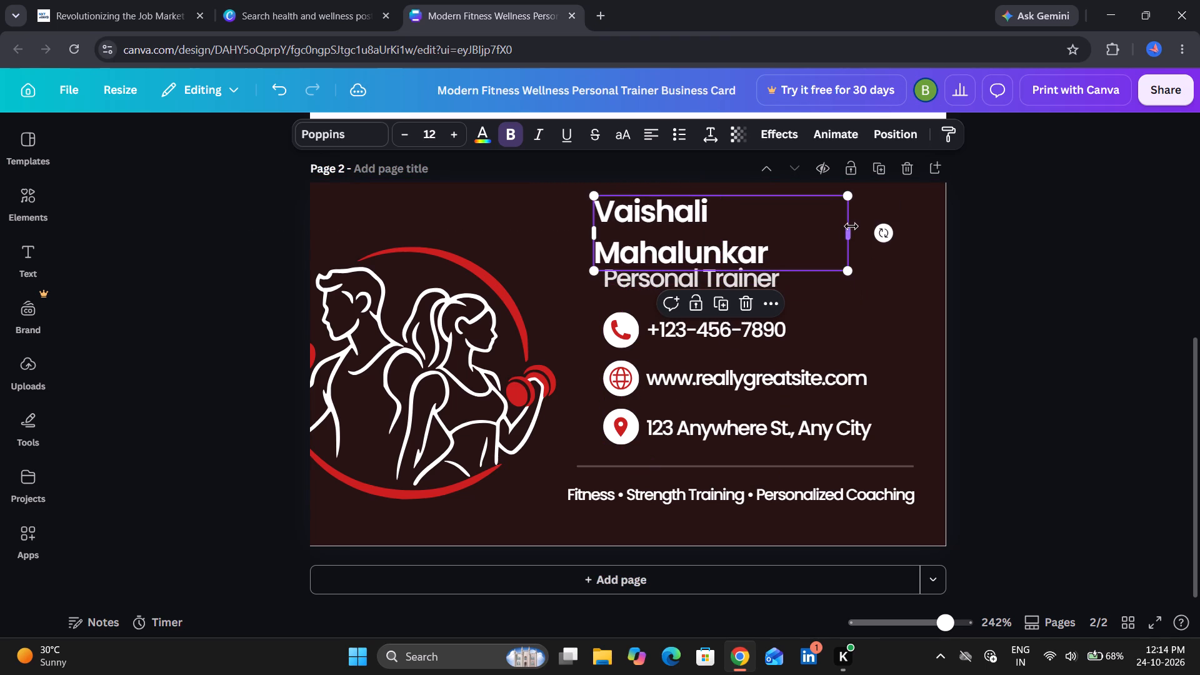
left_click_drag(849, 231, 893, 217)
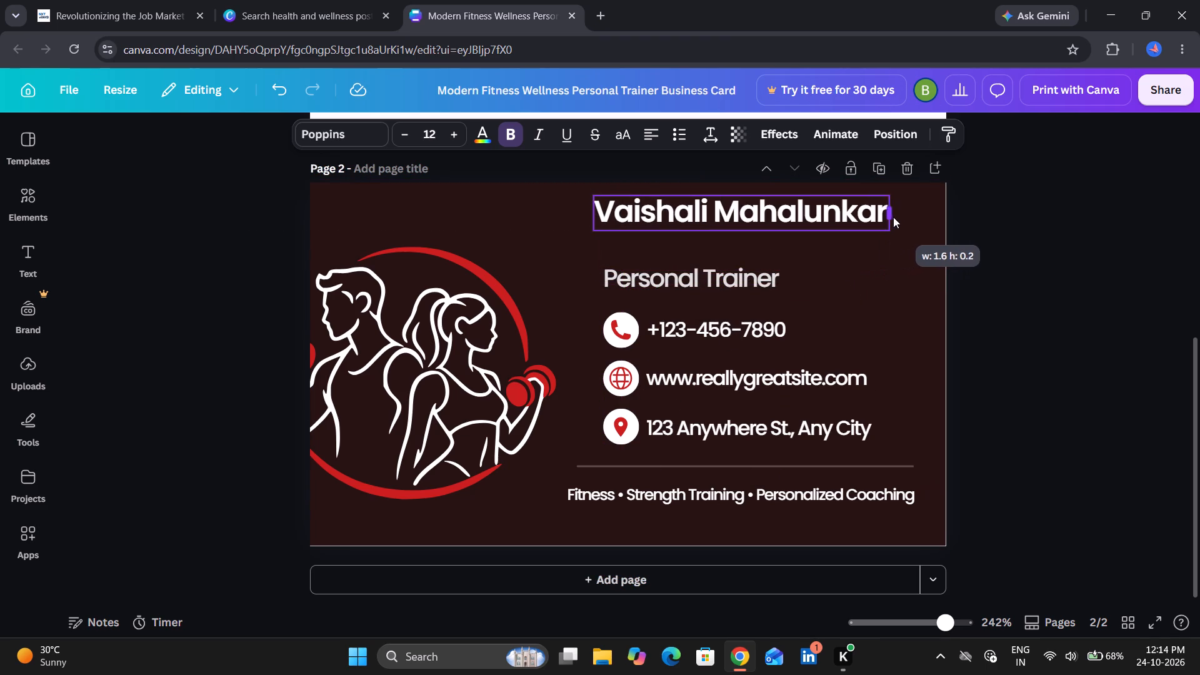
left_click_drag(893, 217, 895, 217)
left_click(843, 208)
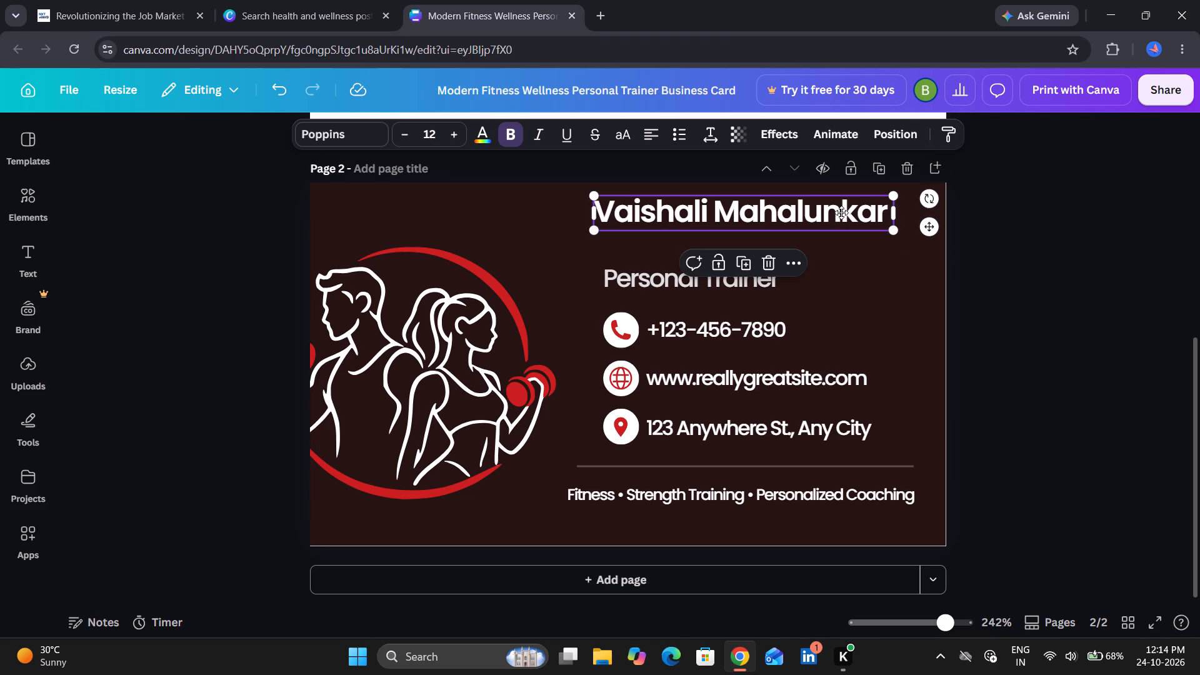
left_click_drag(841, 213, 842, 239)
Select the Personal Trainer job title below the name on page 2.
left_click(740, 270)
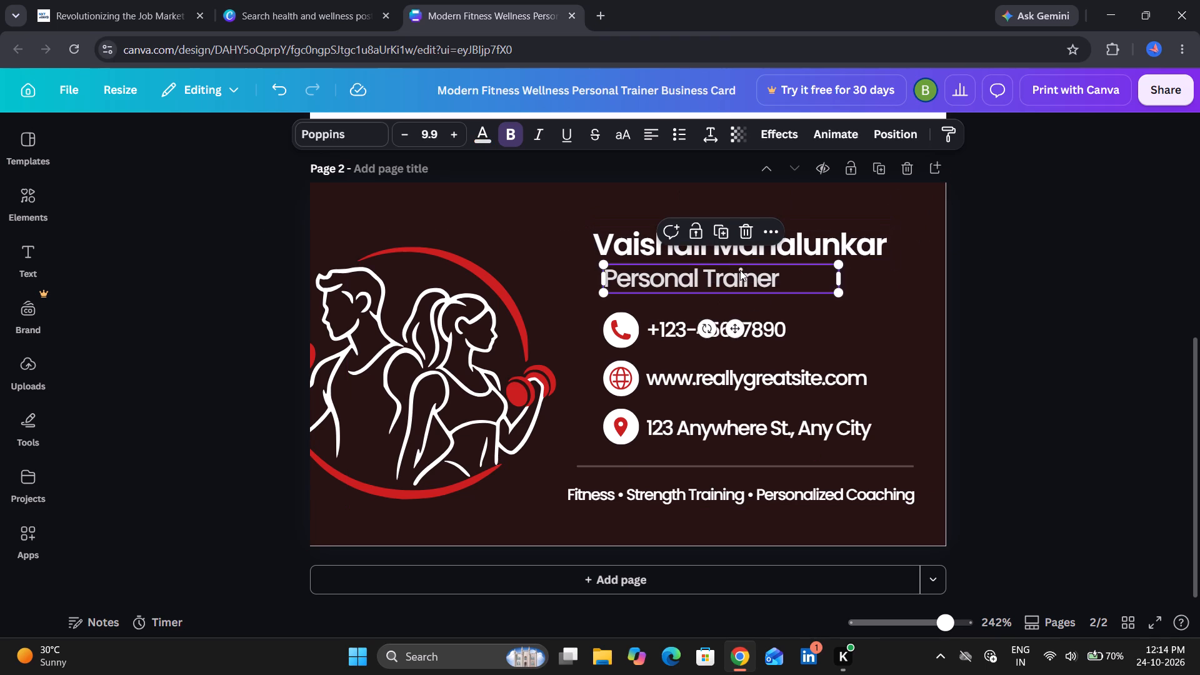
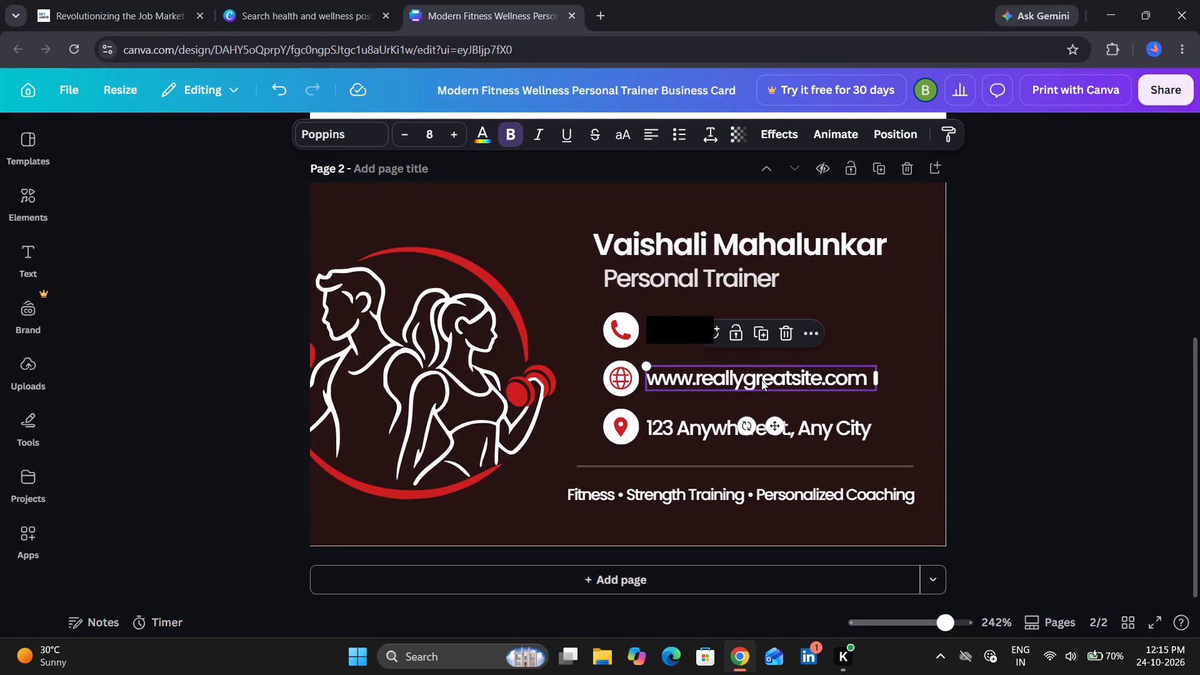
double_click(761, 380)
type("www.")
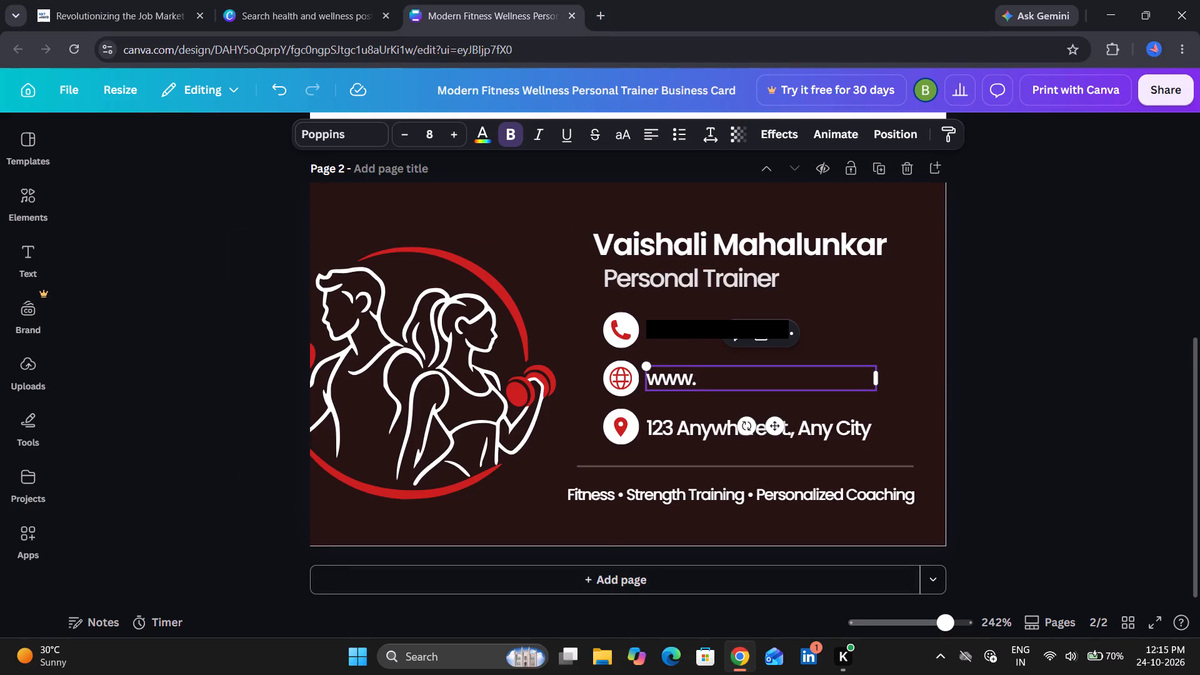
key("s")
type("hriram")
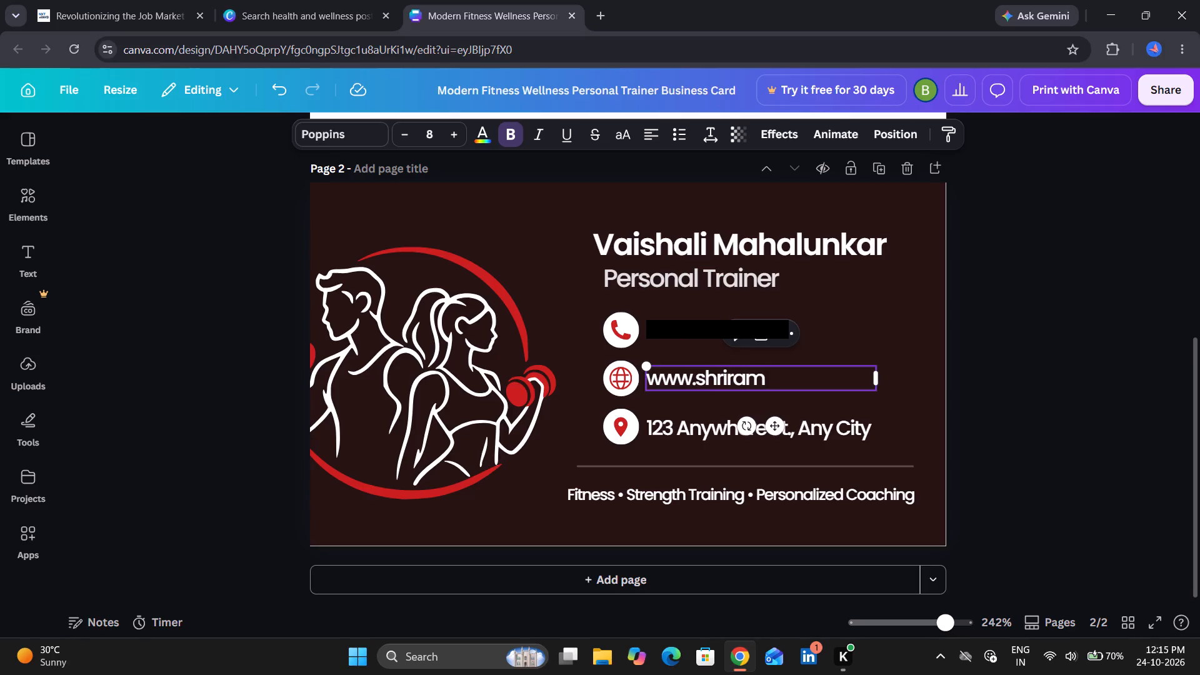
type("fitness")
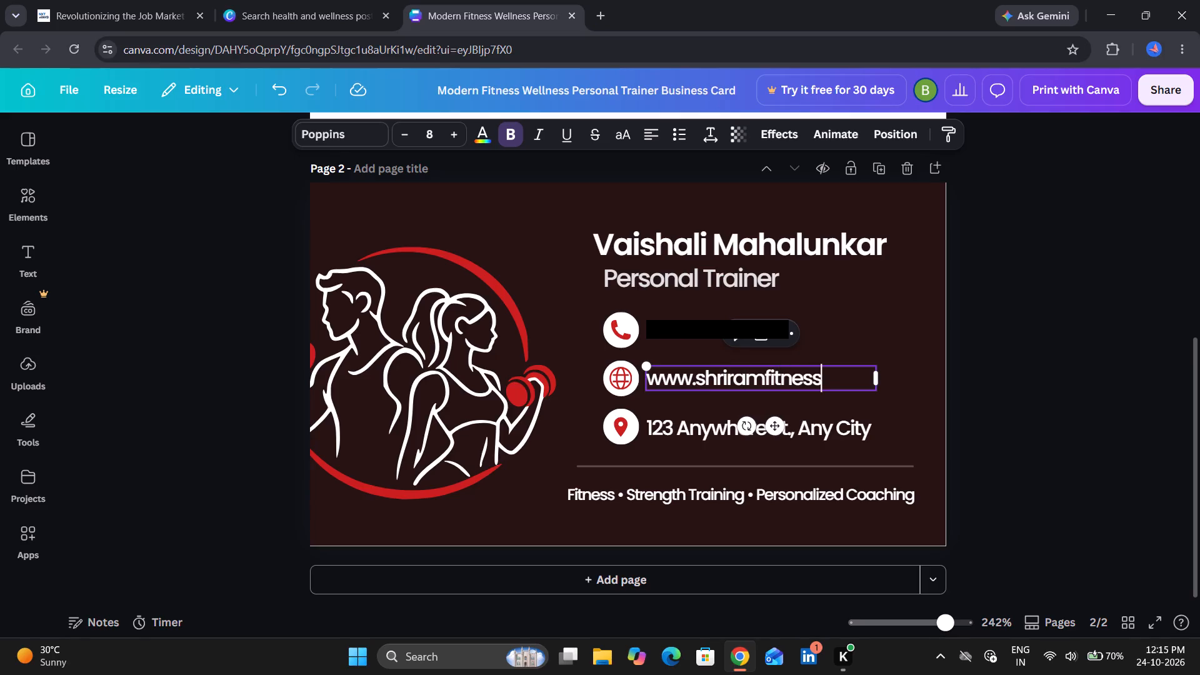
type(".com")
Replace the placeholder address beside the location icon on page 2 with the club's address, ending with the city and a comma.
left_click(663, 422)
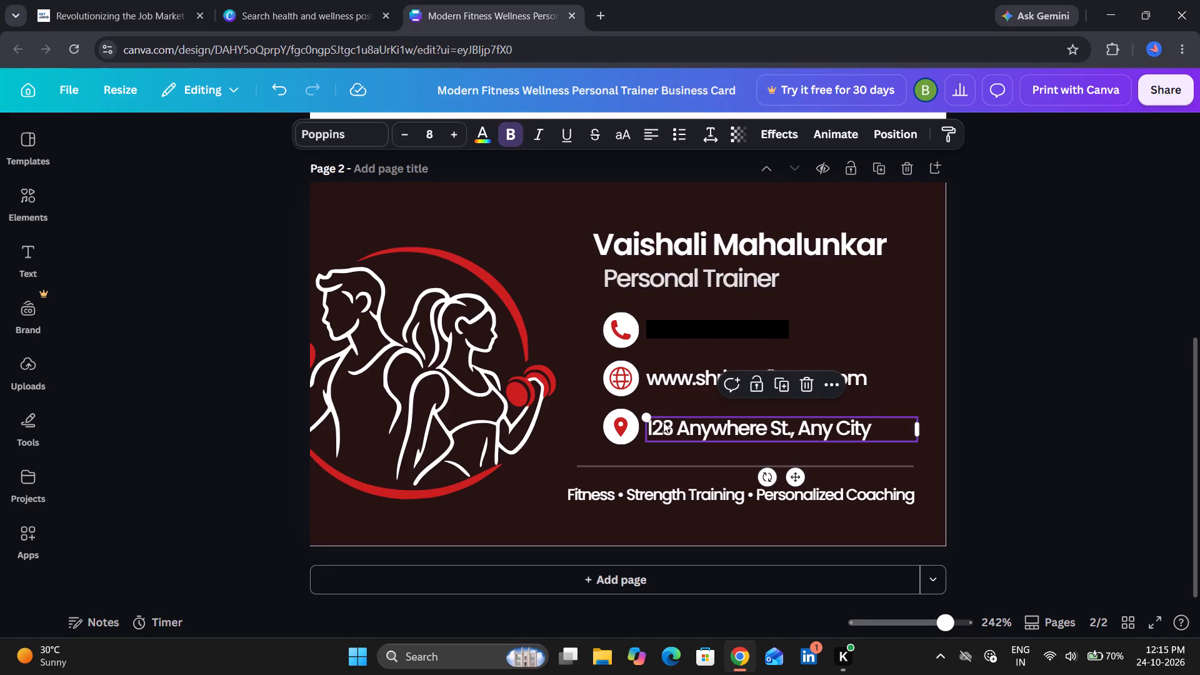
double_click(663, 422)
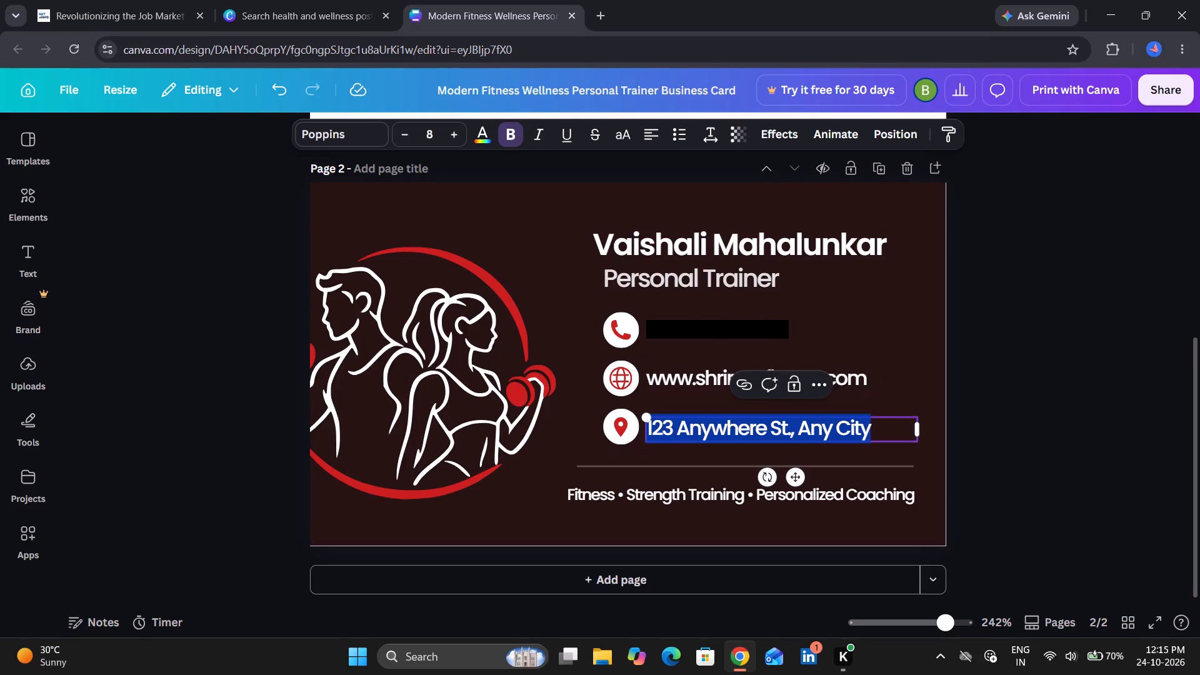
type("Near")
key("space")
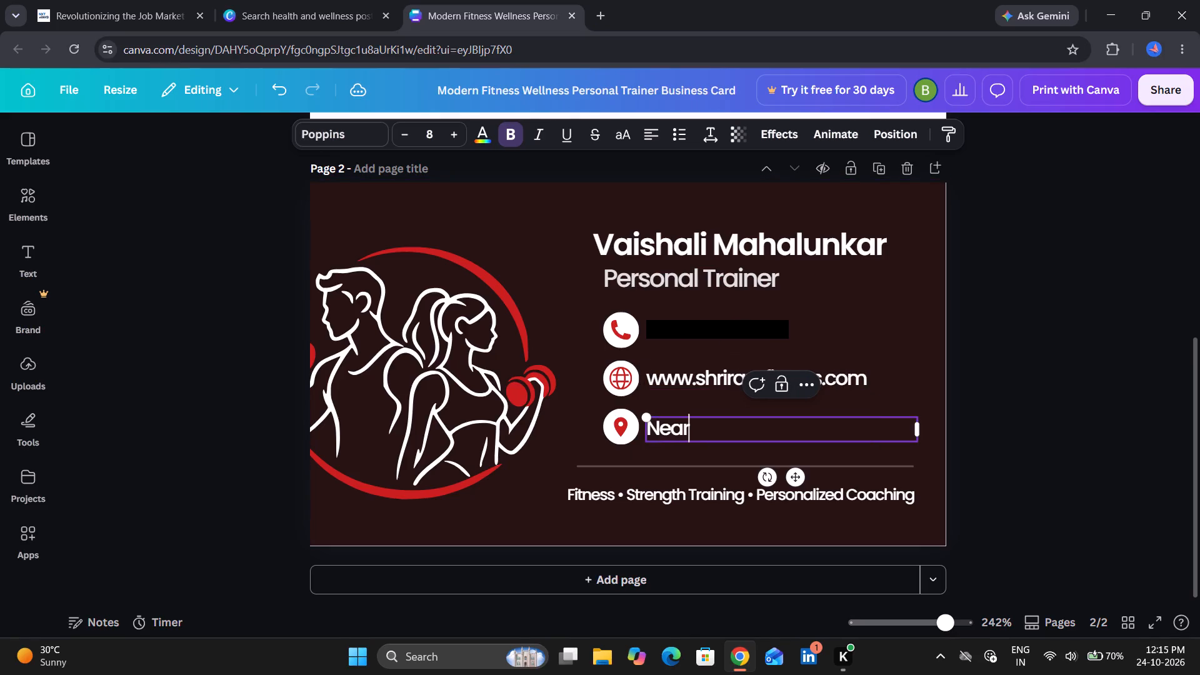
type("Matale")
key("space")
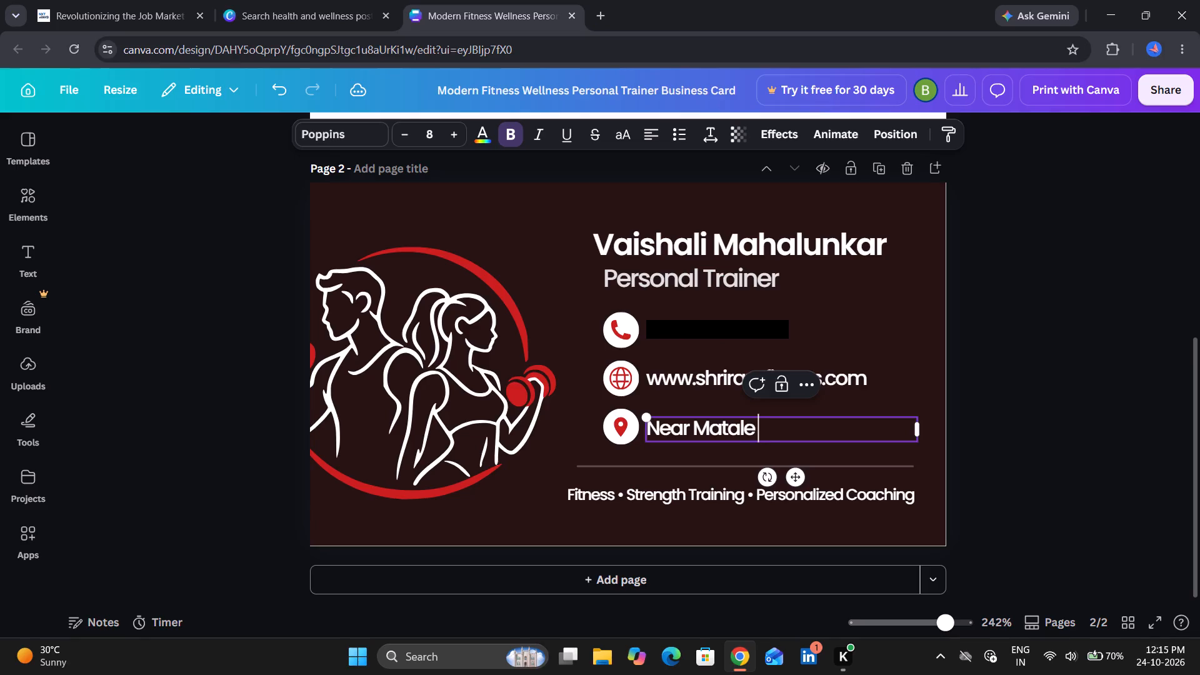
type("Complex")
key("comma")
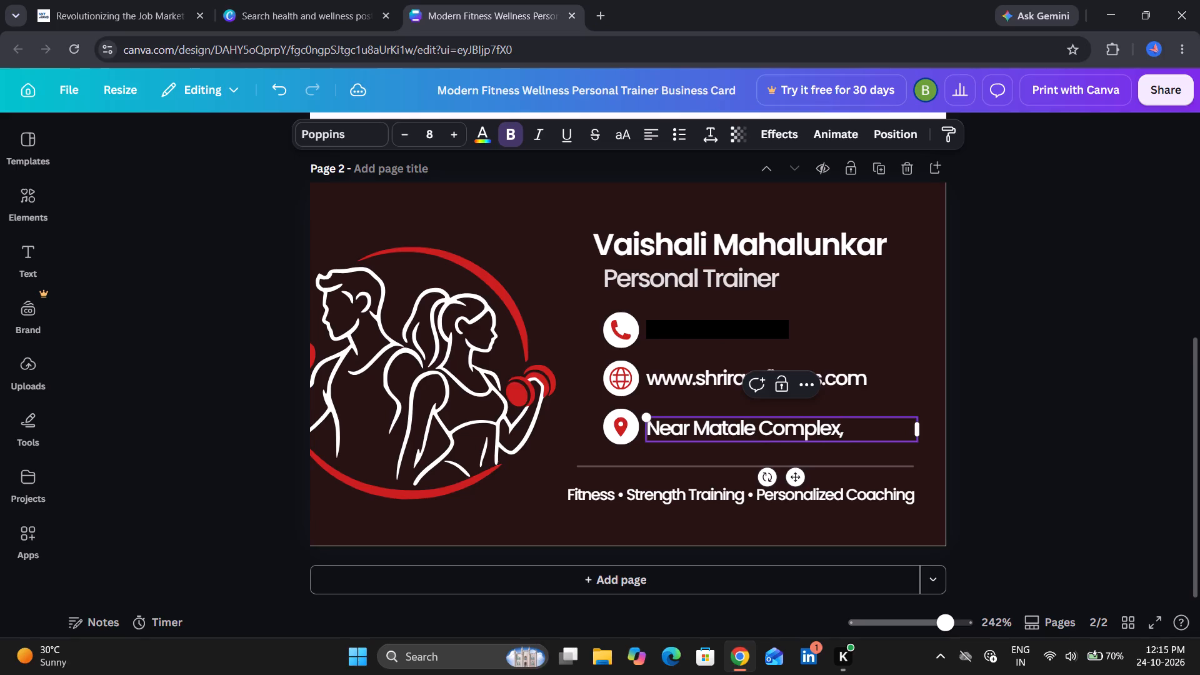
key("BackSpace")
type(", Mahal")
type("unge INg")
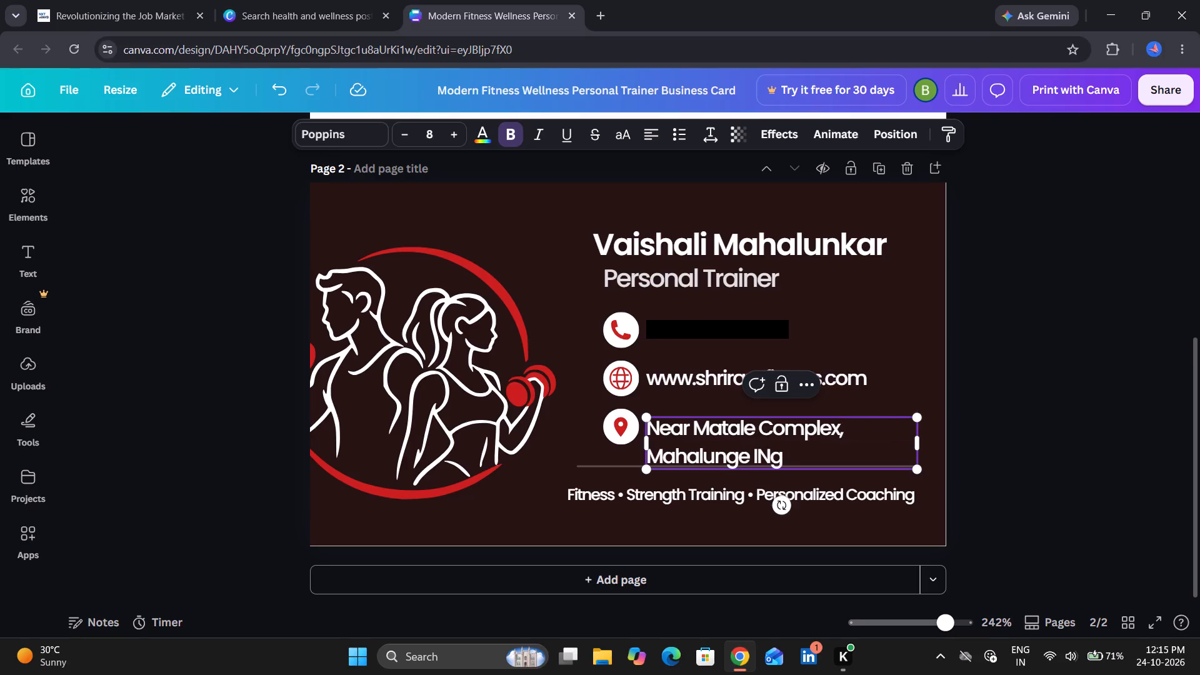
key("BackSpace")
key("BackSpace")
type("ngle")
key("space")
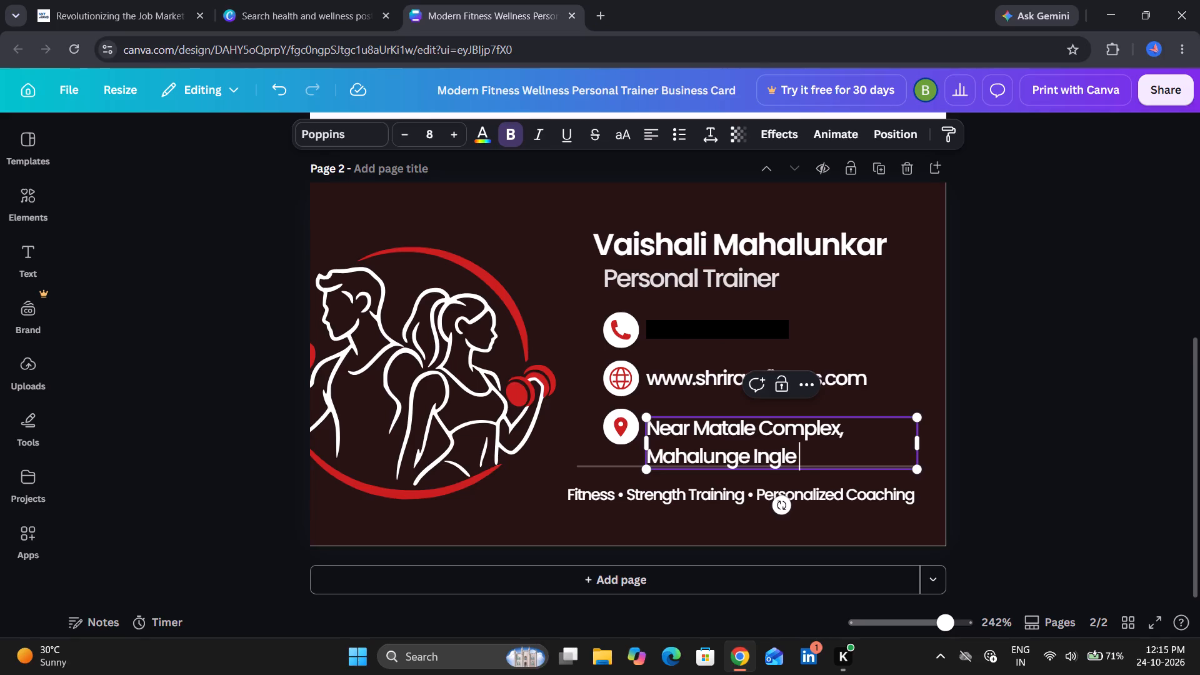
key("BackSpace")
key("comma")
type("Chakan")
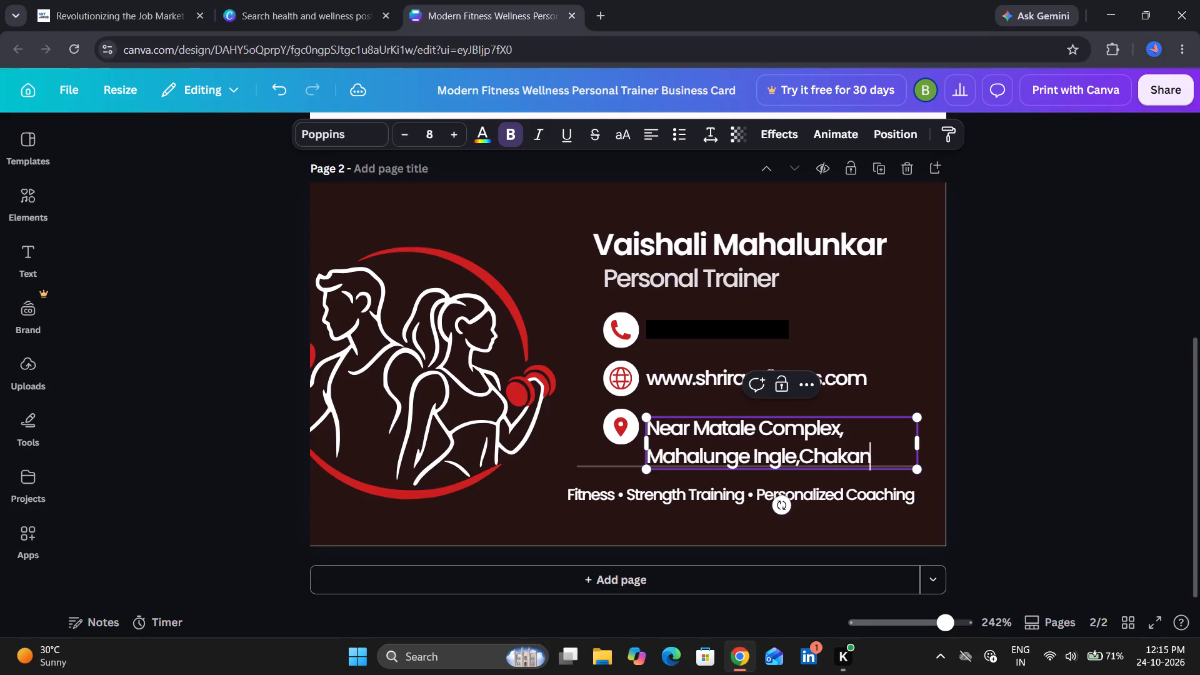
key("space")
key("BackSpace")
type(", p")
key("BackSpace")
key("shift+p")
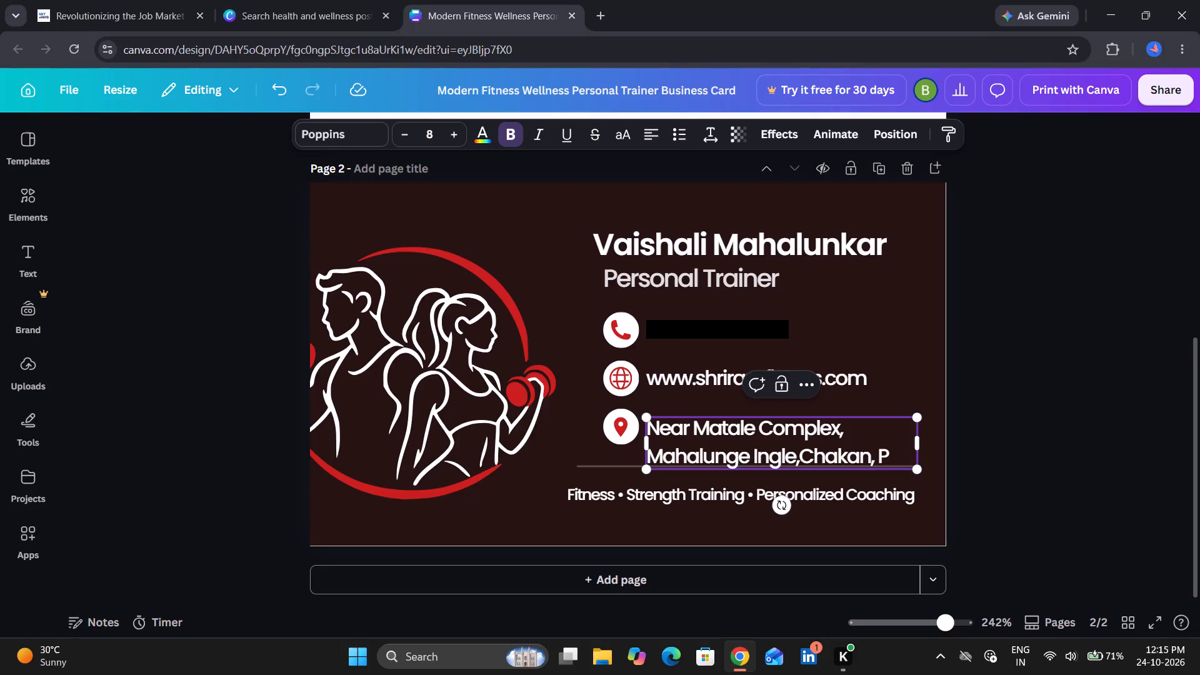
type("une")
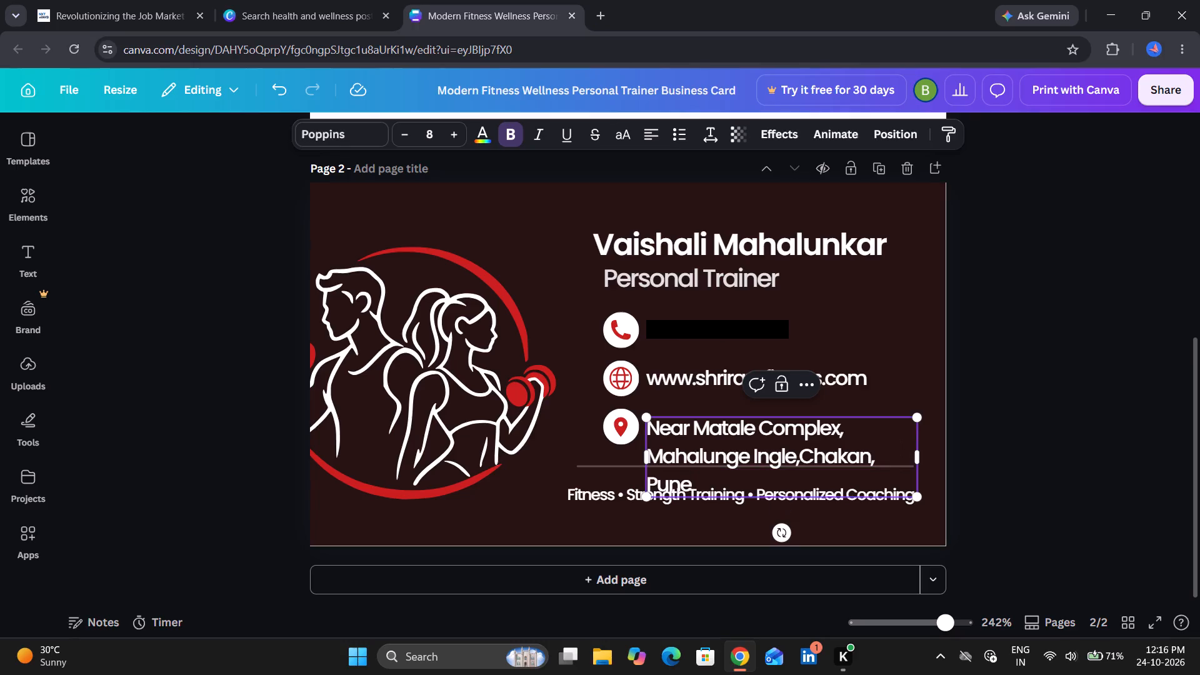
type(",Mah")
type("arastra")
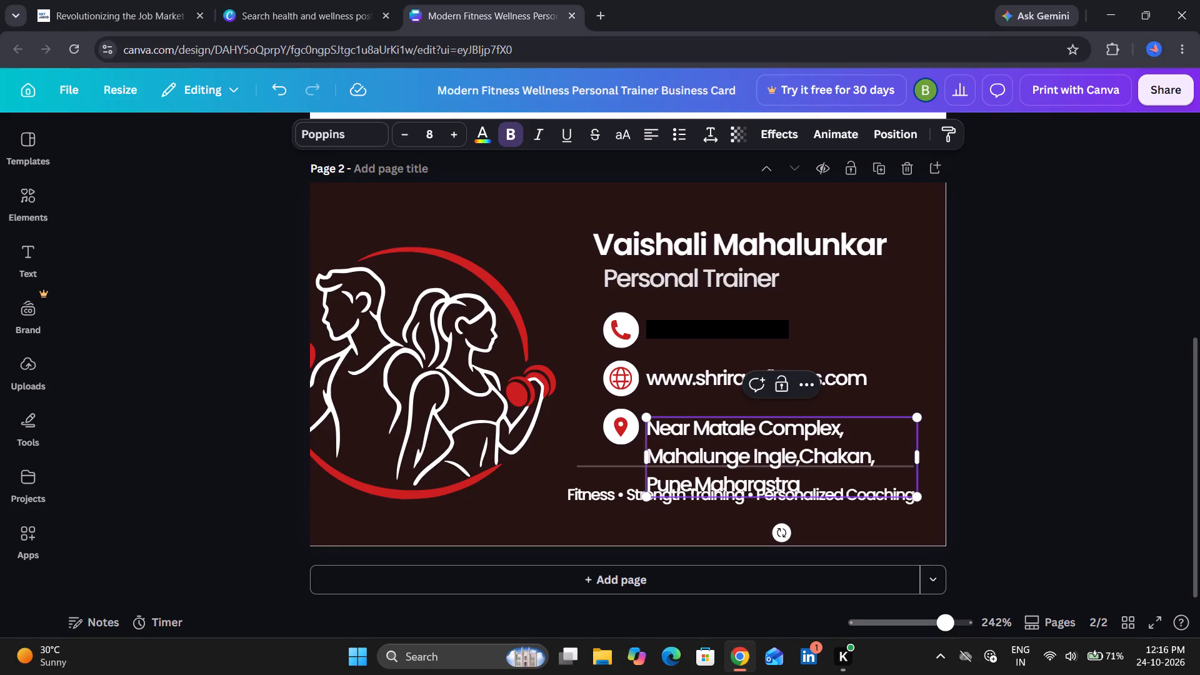
double_click(772, 488)
key("BackSpace")
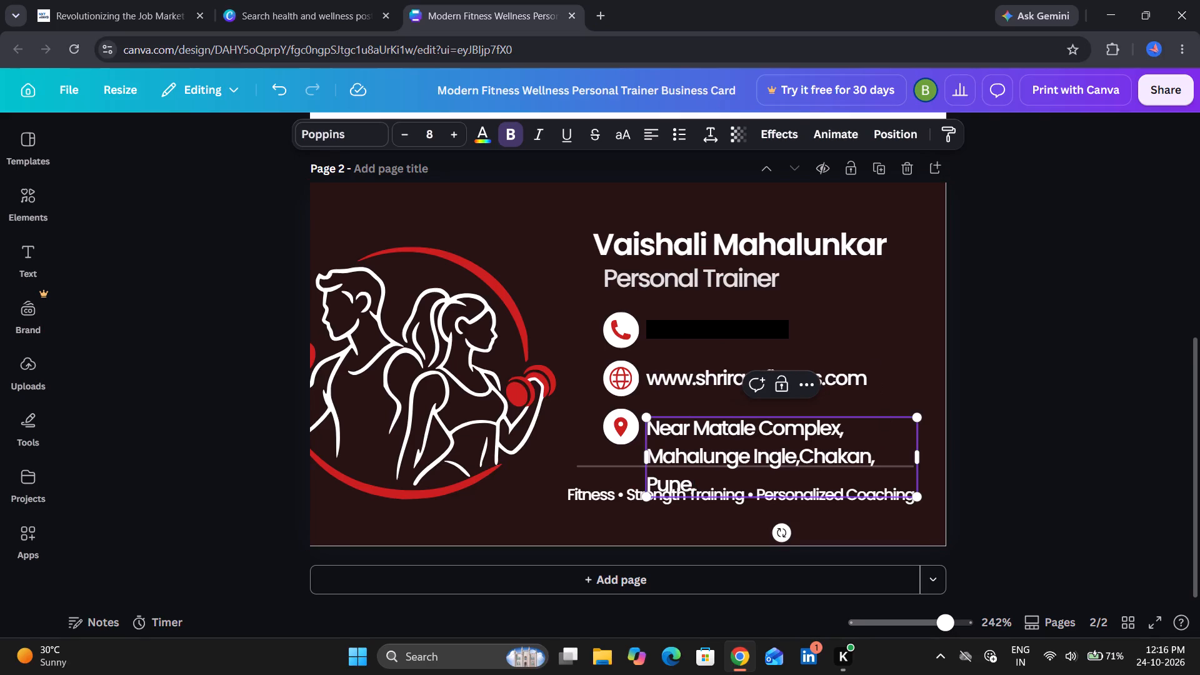
Widen the address text box on page 2 to fit the address on two lines, and move it slightly up, above the divider line.
left_click_drag(920, 460, 937, 452)
left_click_drag(862, 444, 851, 438)
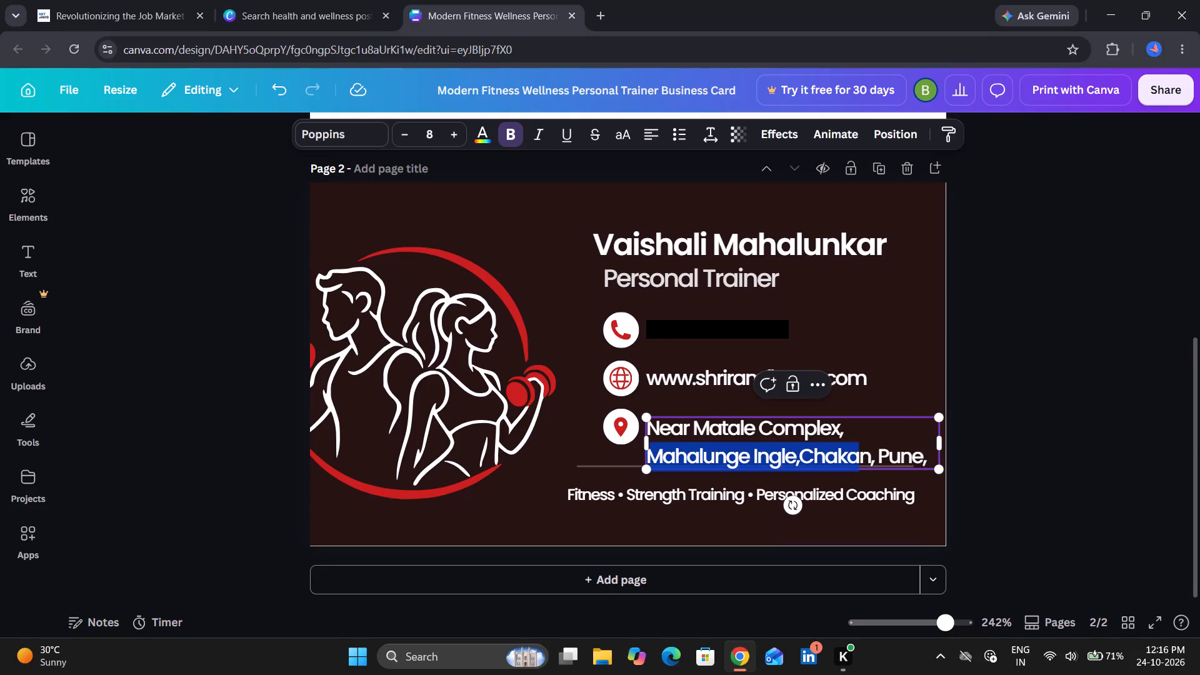
left_click_drag(851, 438, 849, 434)
left_click(849, 434)
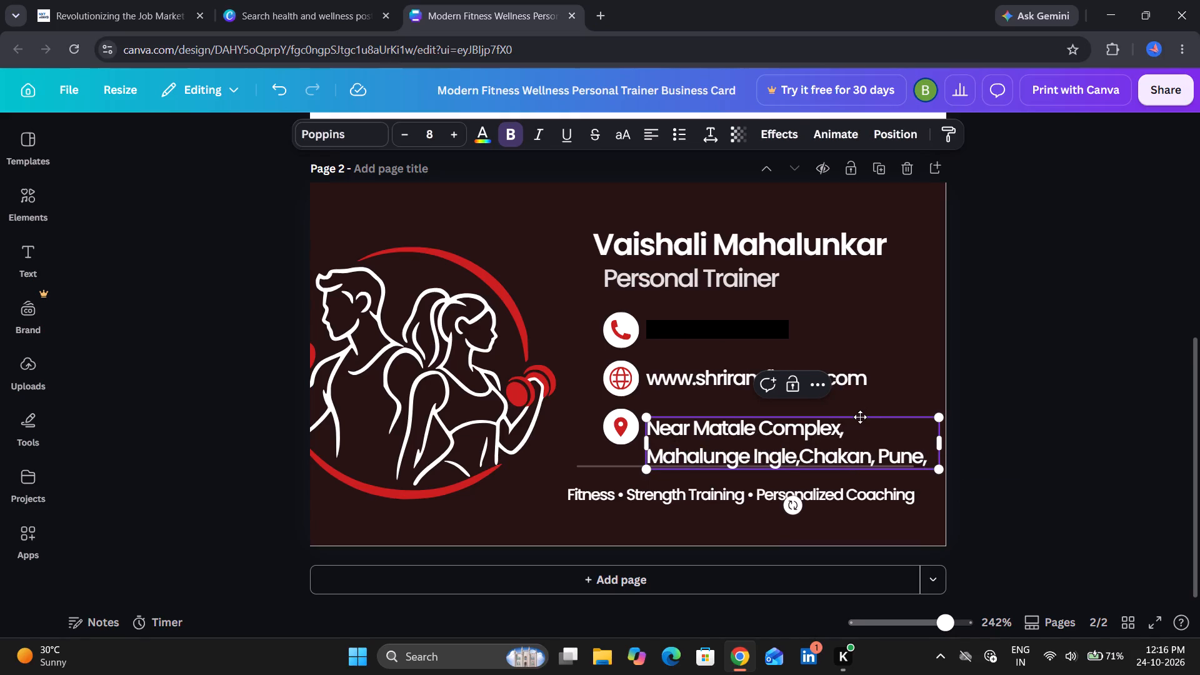
left_click_drag(860, 417, 854, 406)
left_click(854, 406)
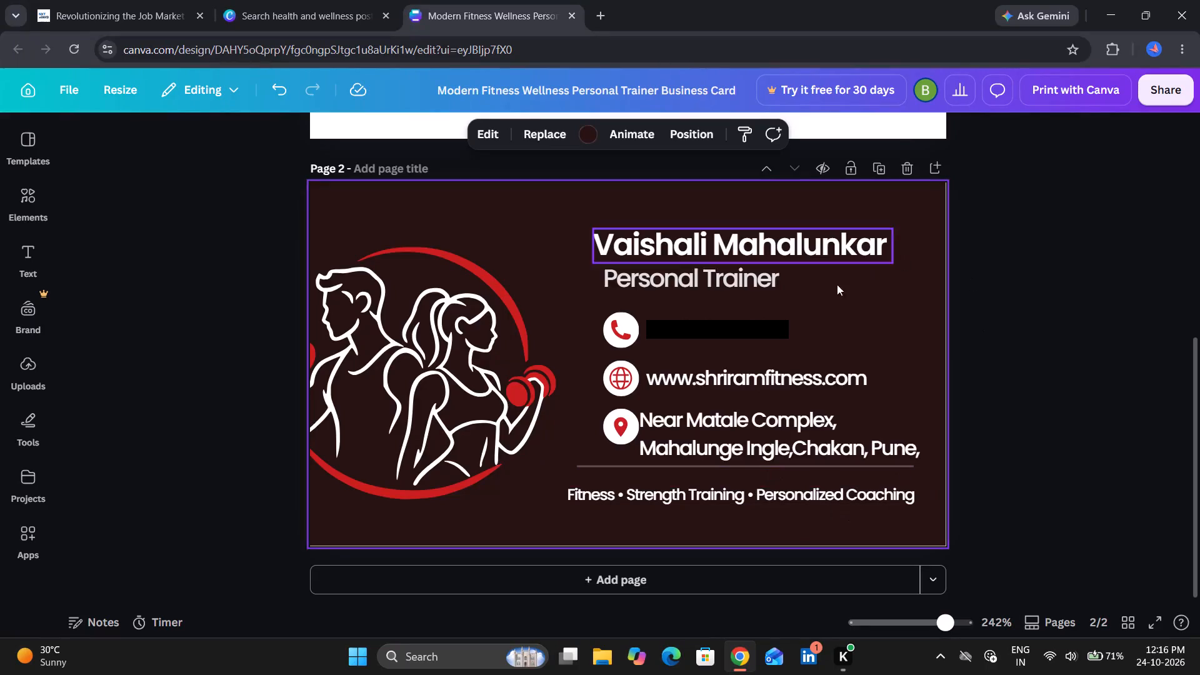
Review both pages of the business card, checking the club heading and the contact details.
scroll(821, 462, "down", 1)
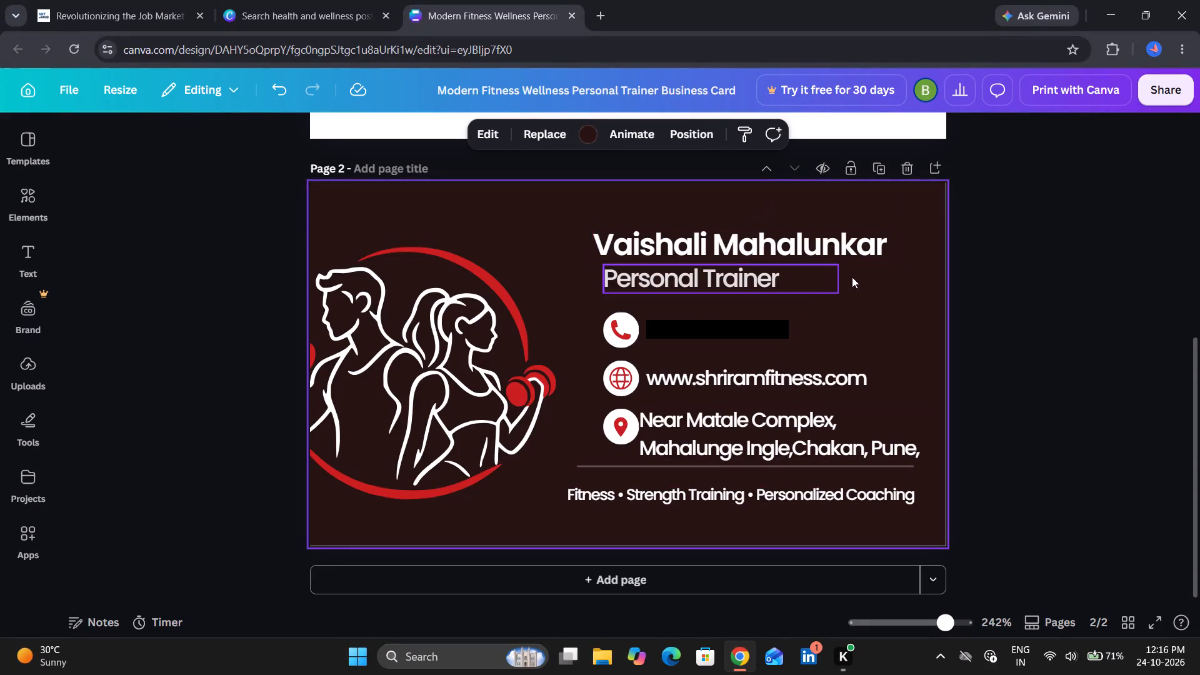
scroll(757, 296, "up", 6)
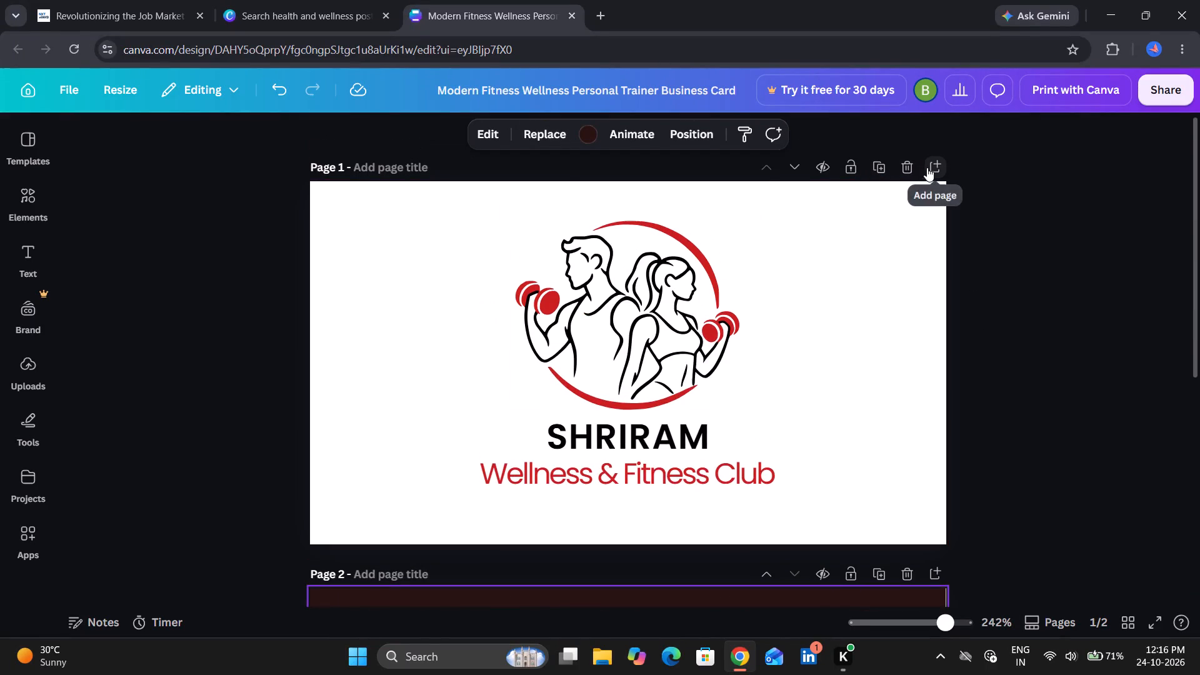
scroll(791, 400, "down", 4)
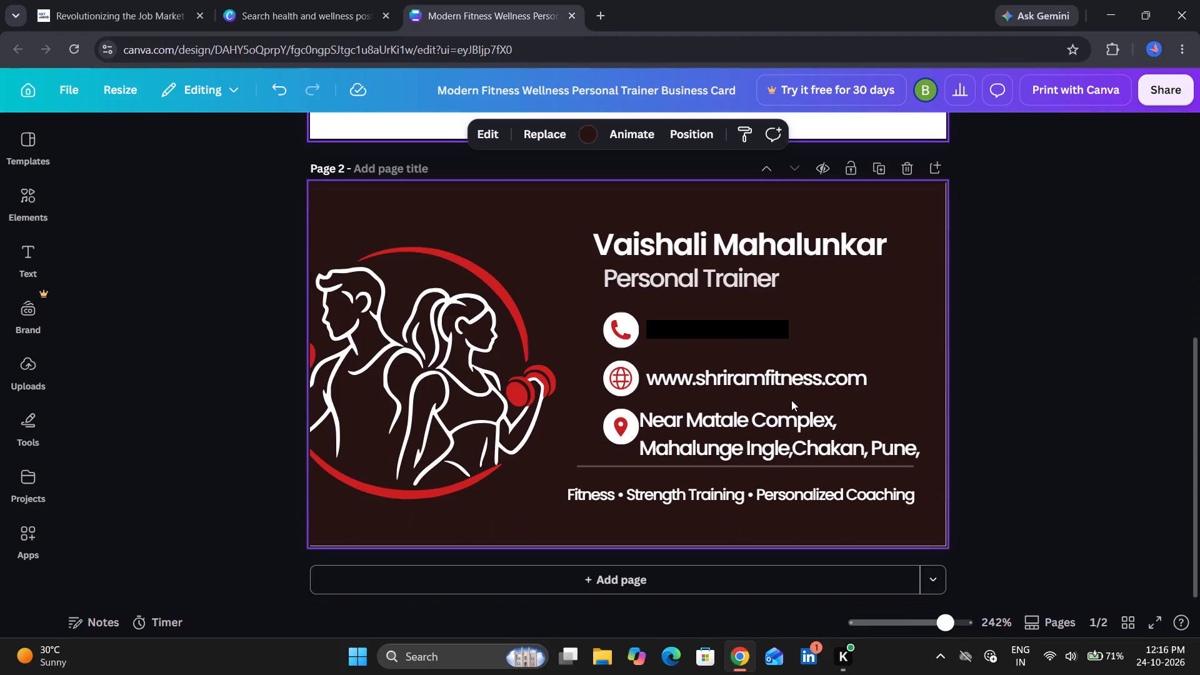
scroll(791, 400, "down", 5)
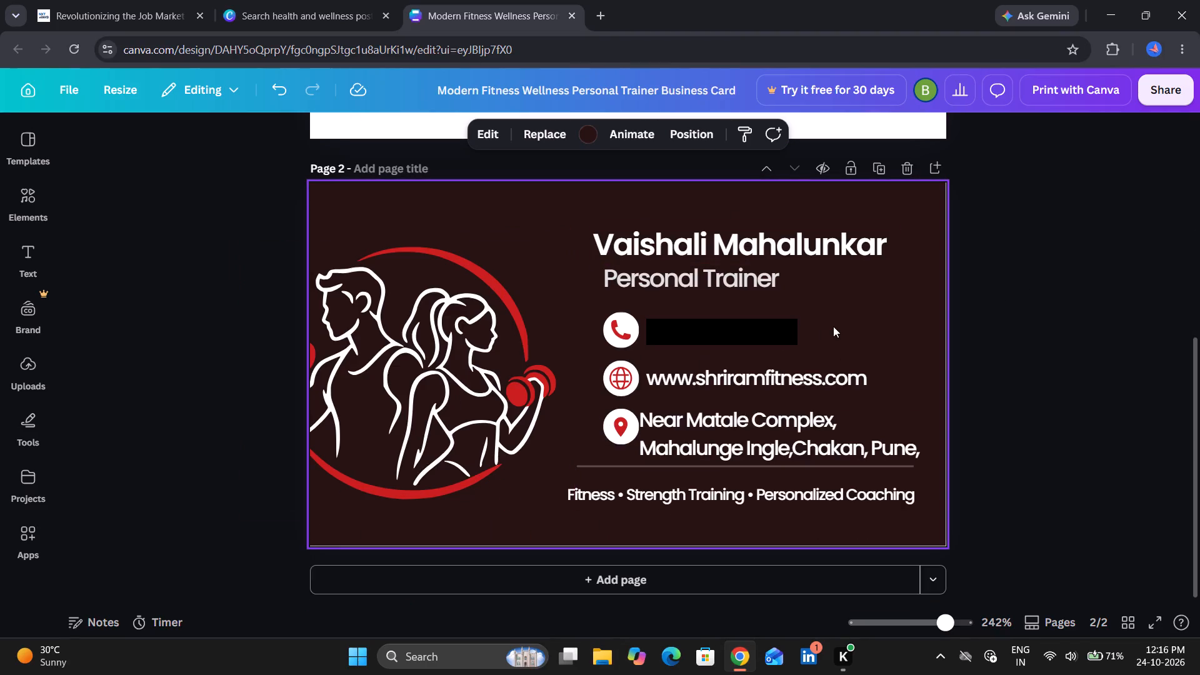
scroll(833, 326, "up", 5)
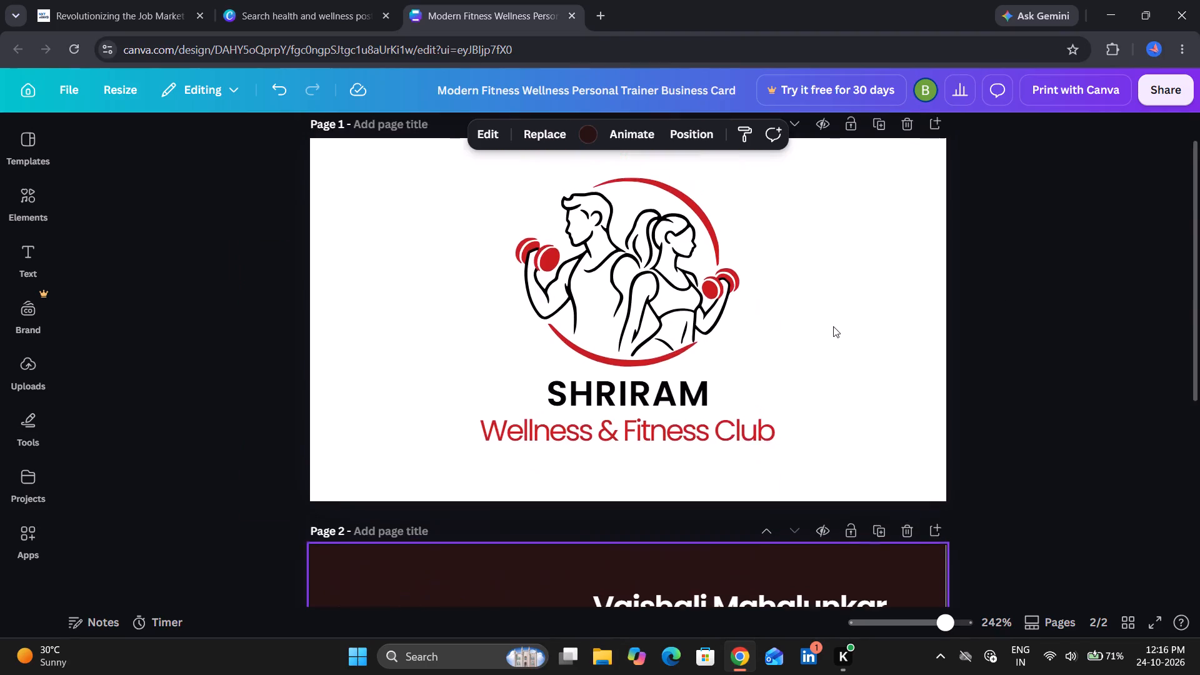
scroll(833, 326, "up", 1)
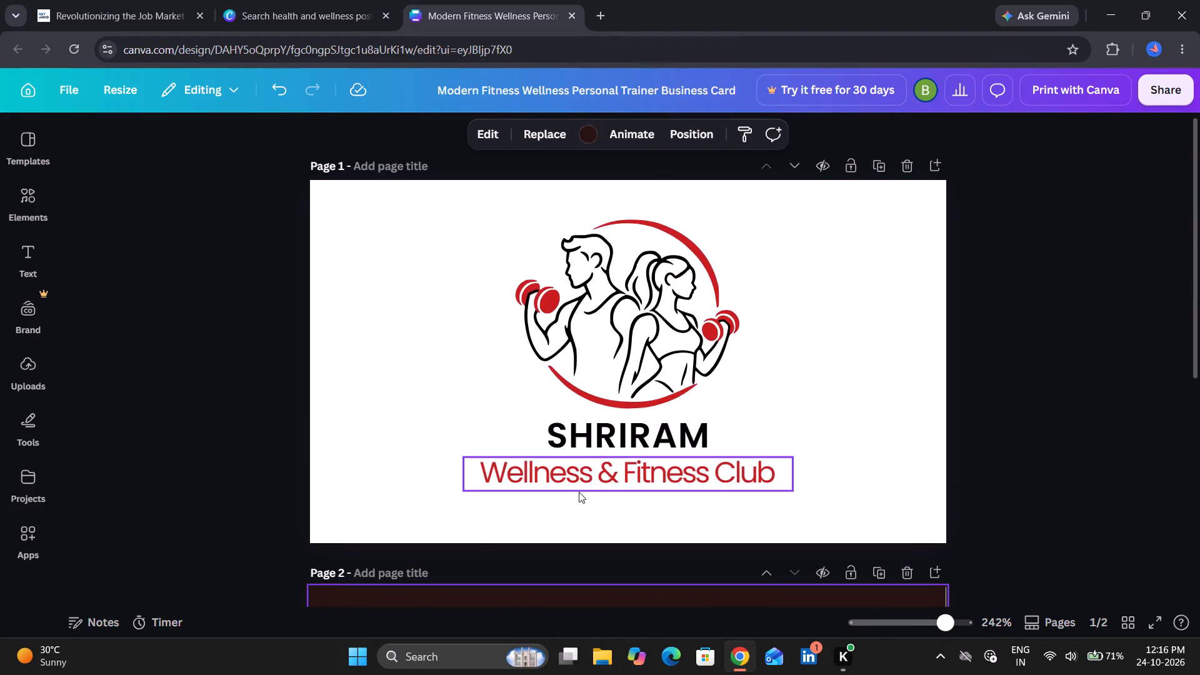
scroll(857, 339, "down", 4)
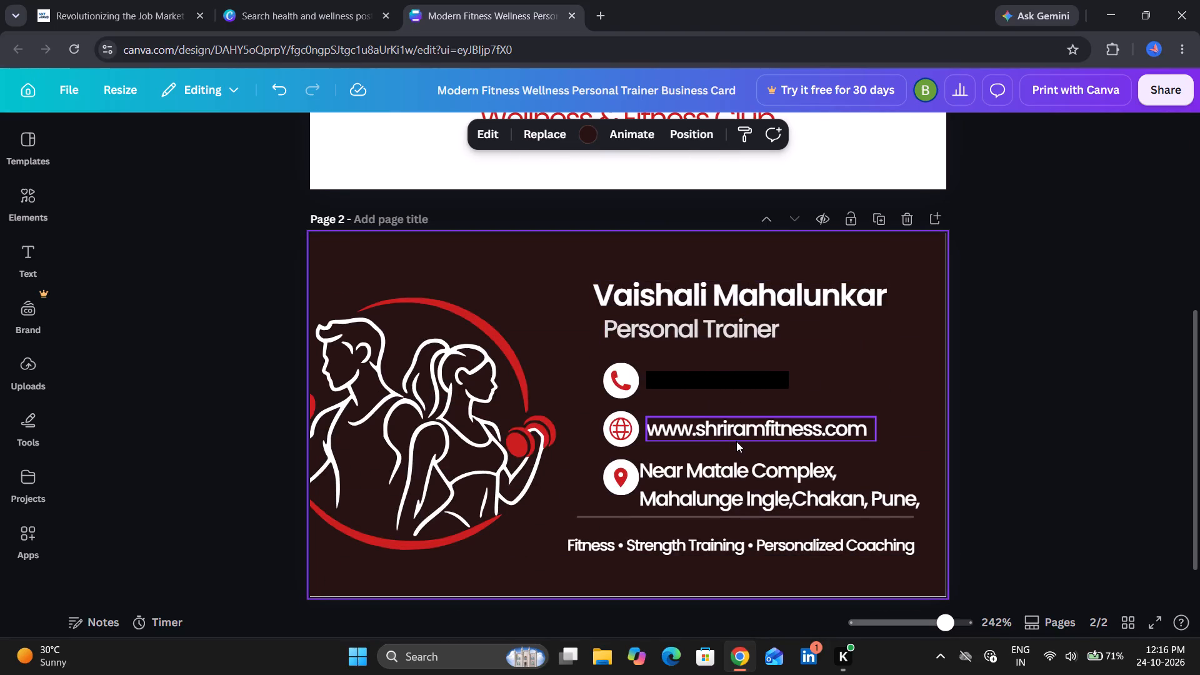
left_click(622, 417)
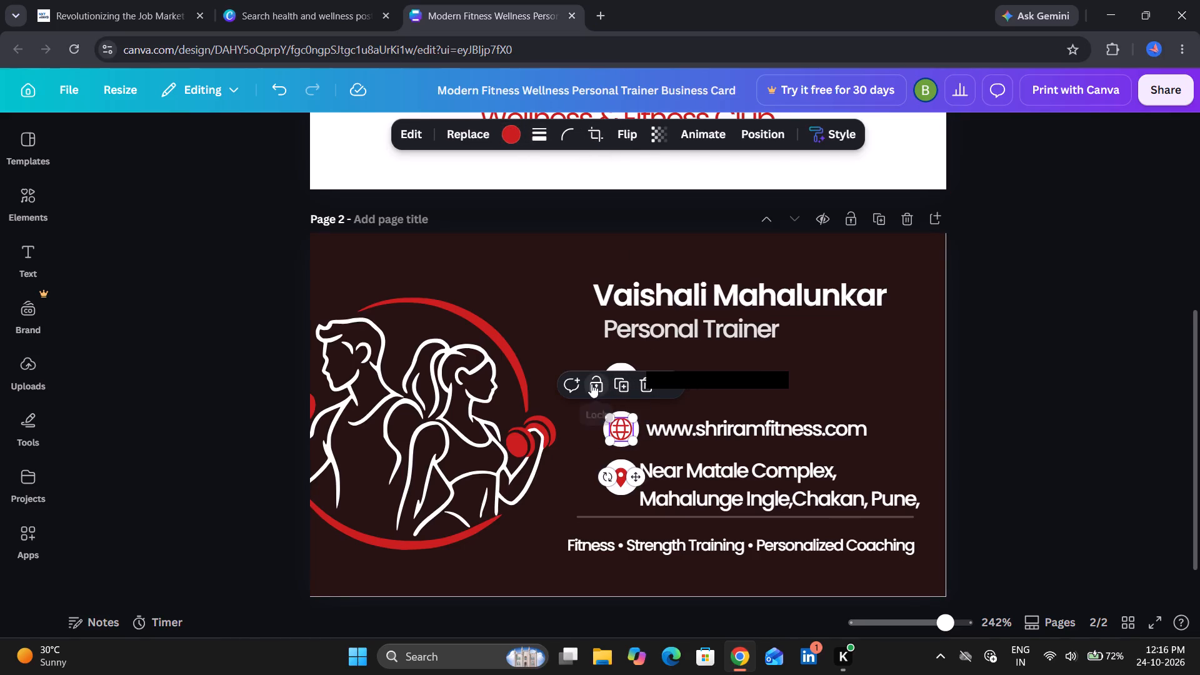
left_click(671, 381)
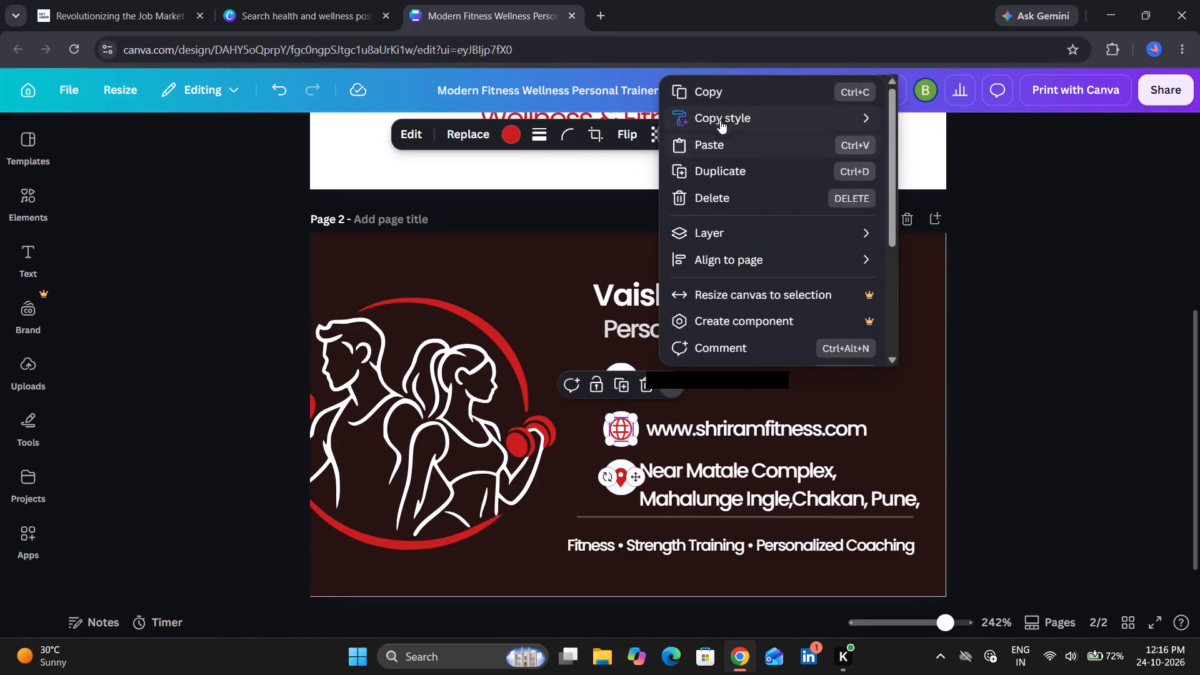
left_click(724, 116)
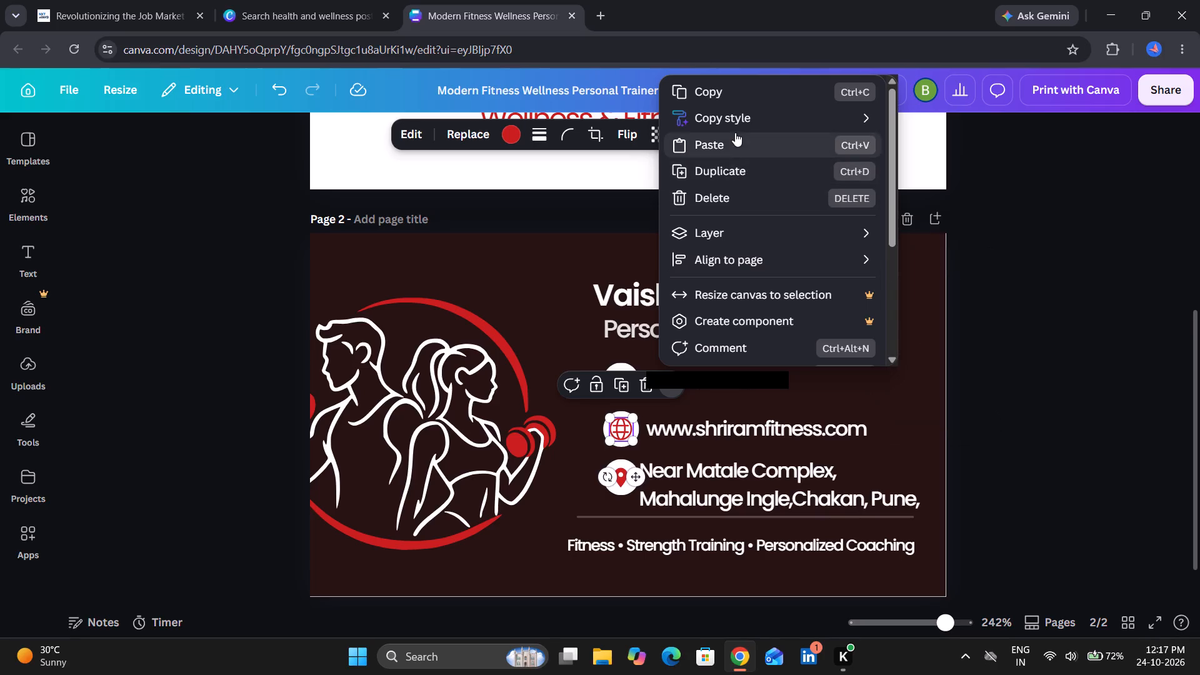
Browse the Business Card templates in the health and wellness poster search results, closing the open template preview.
key("ctrl+Tab")
scroll(532, 310, "down", 3)
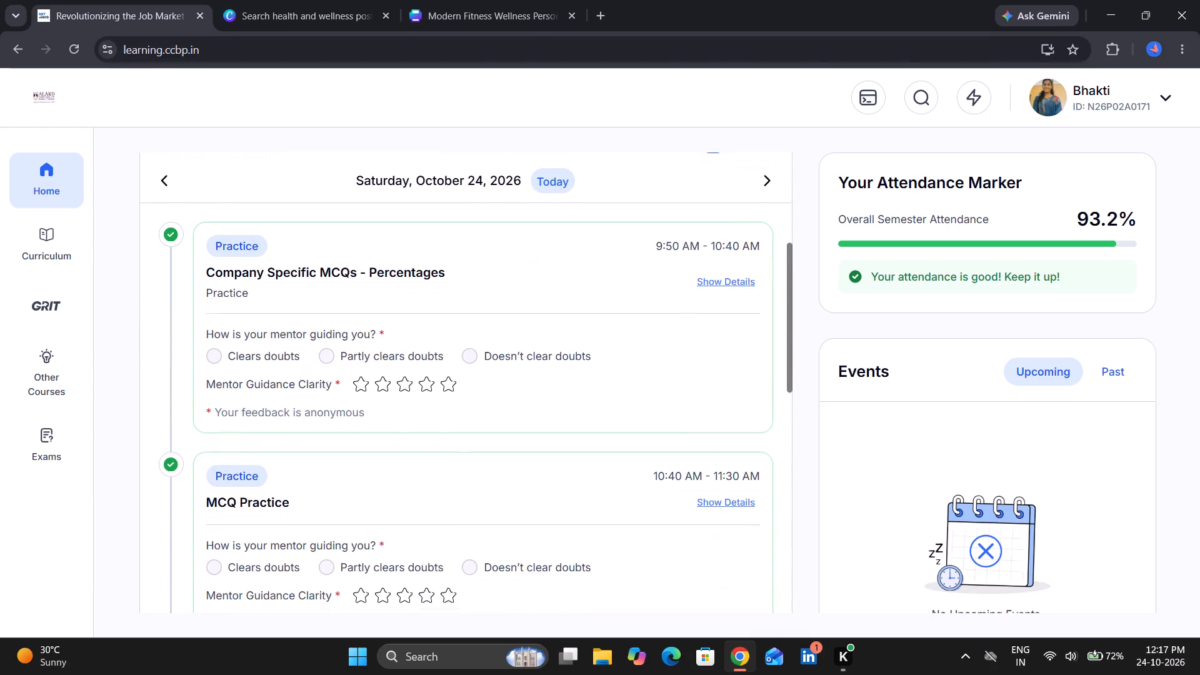
key("ctrl+Tab")
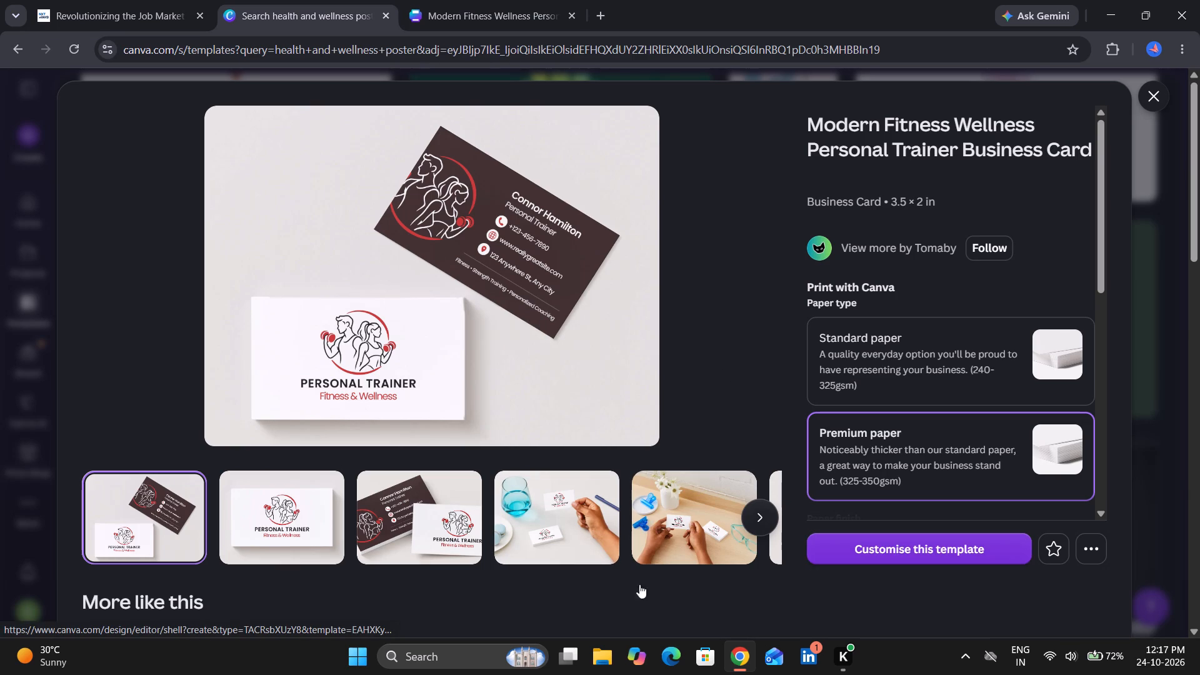
scroll(586, 458, "down", 1)
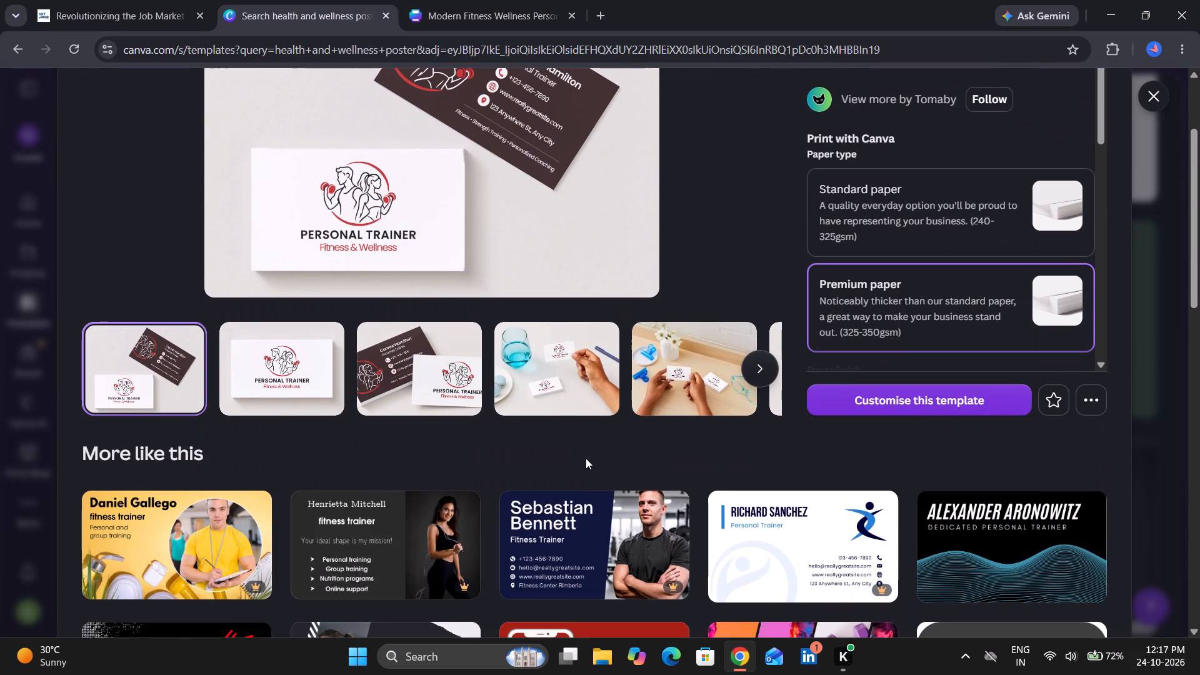
key("Escape")
scroll(594, 435, "down", 2)
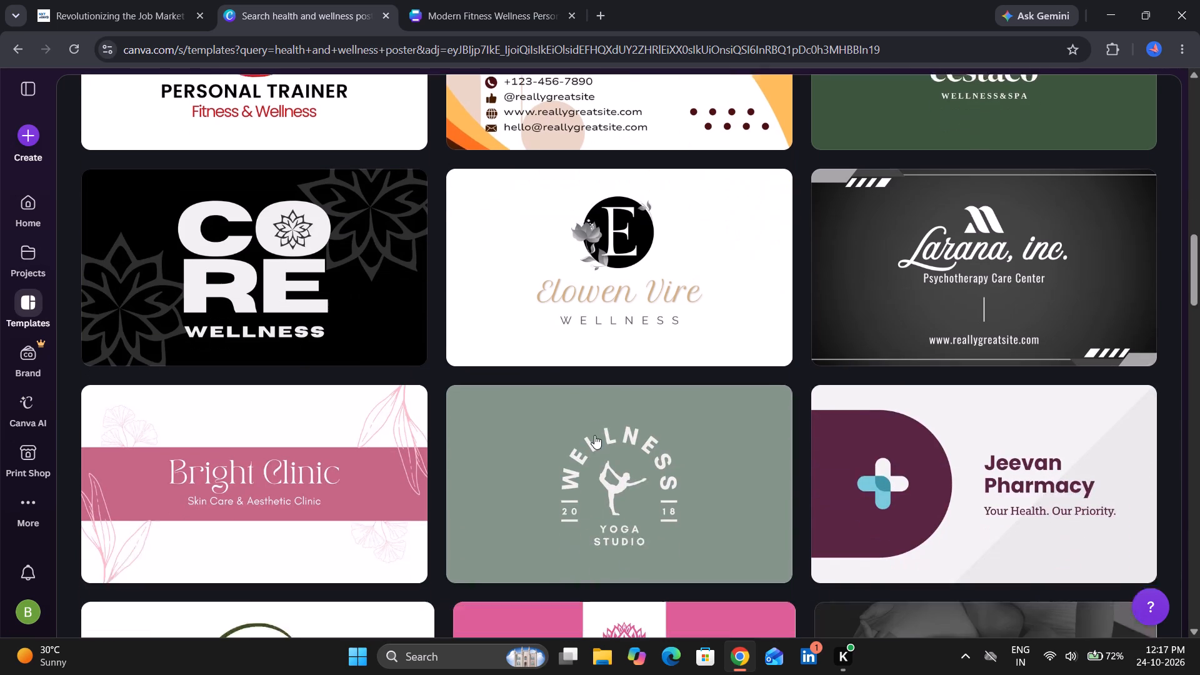
scroll(594, 435, "down", 10)
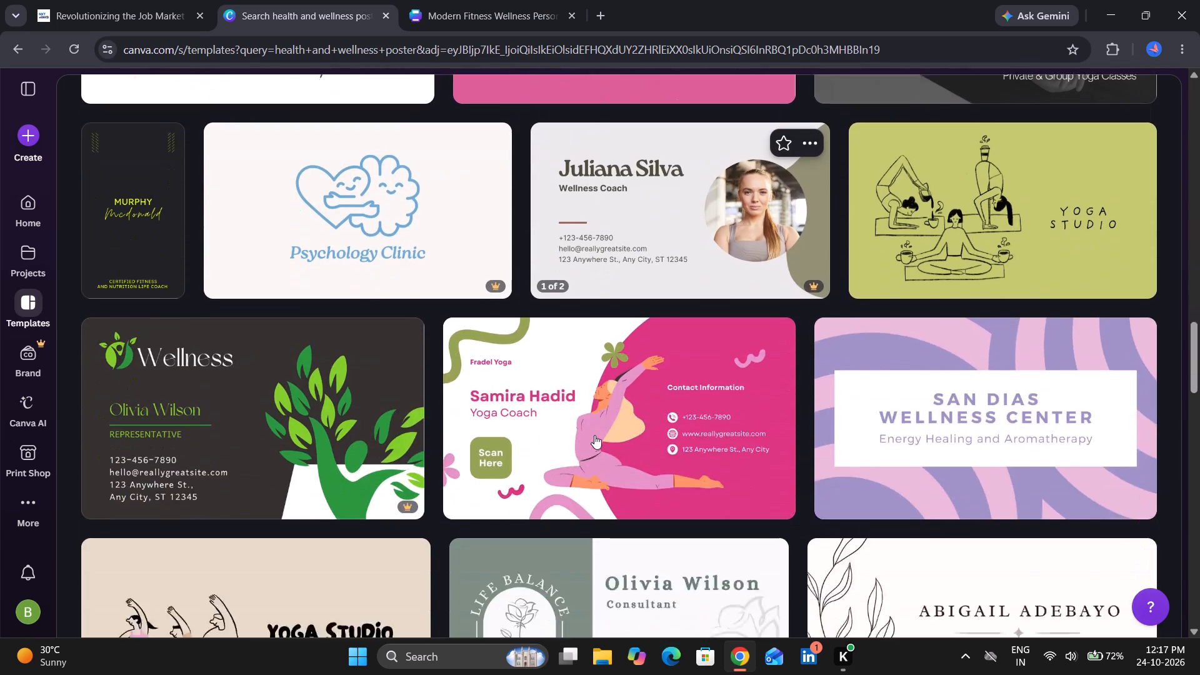
scroll(594, 435, "down", 9)
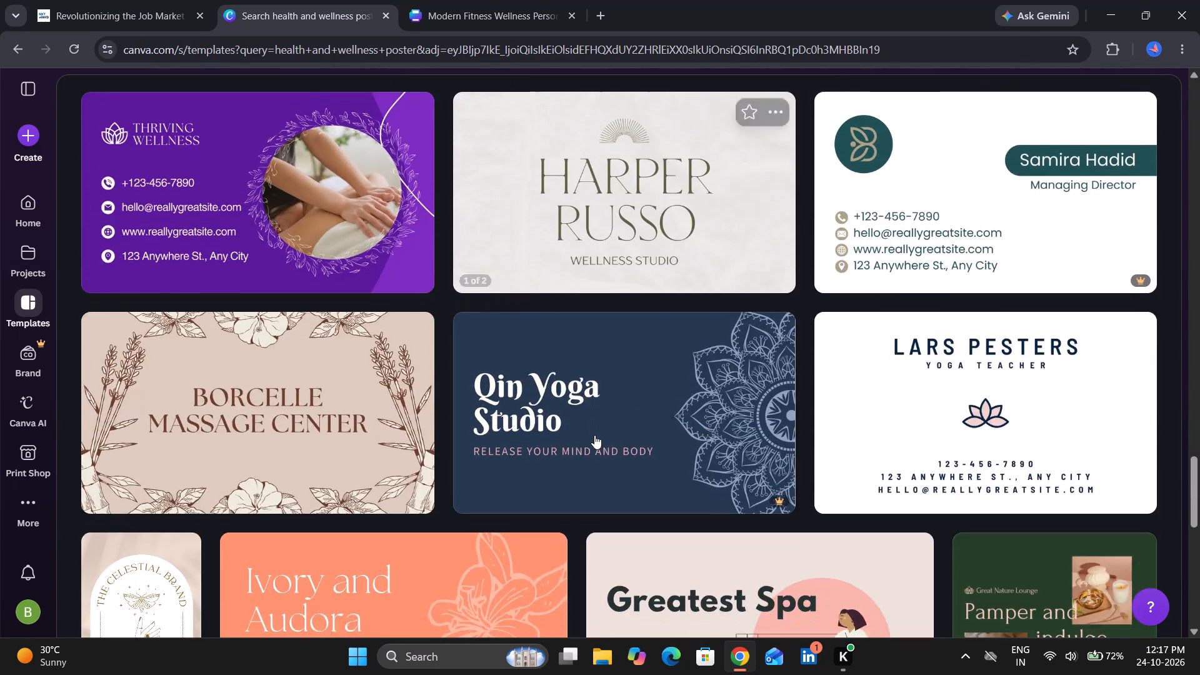
scroll(594, 435, "up", 9)
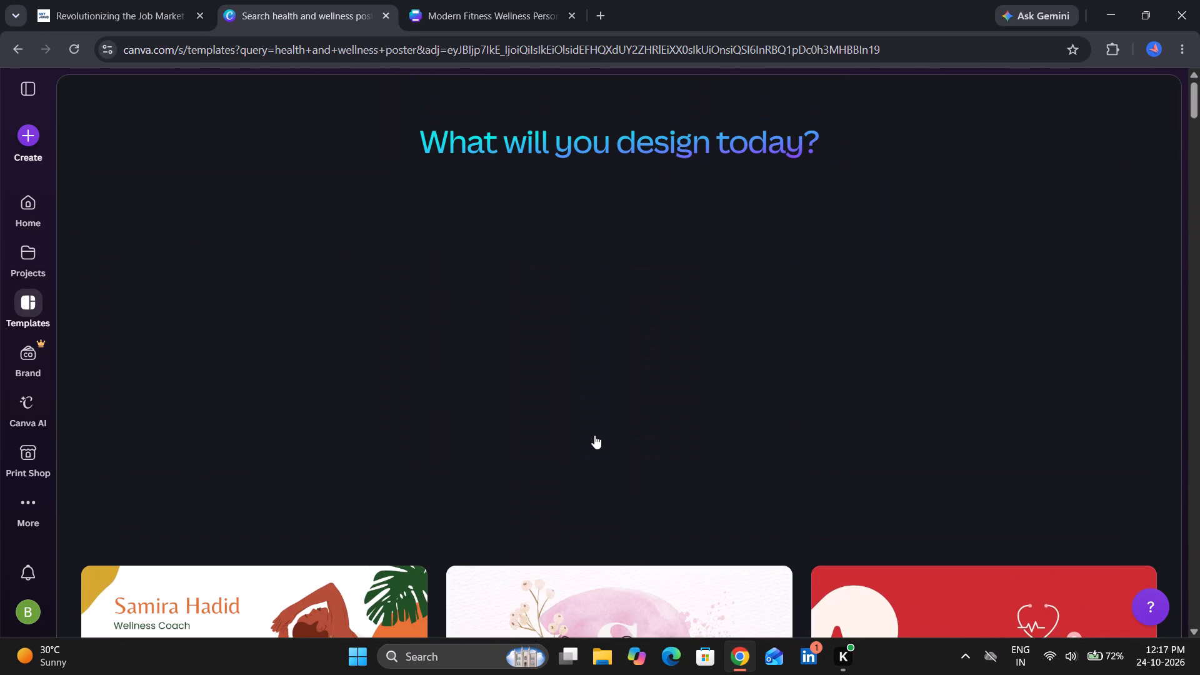
scroll(594, 435, "up", 2)
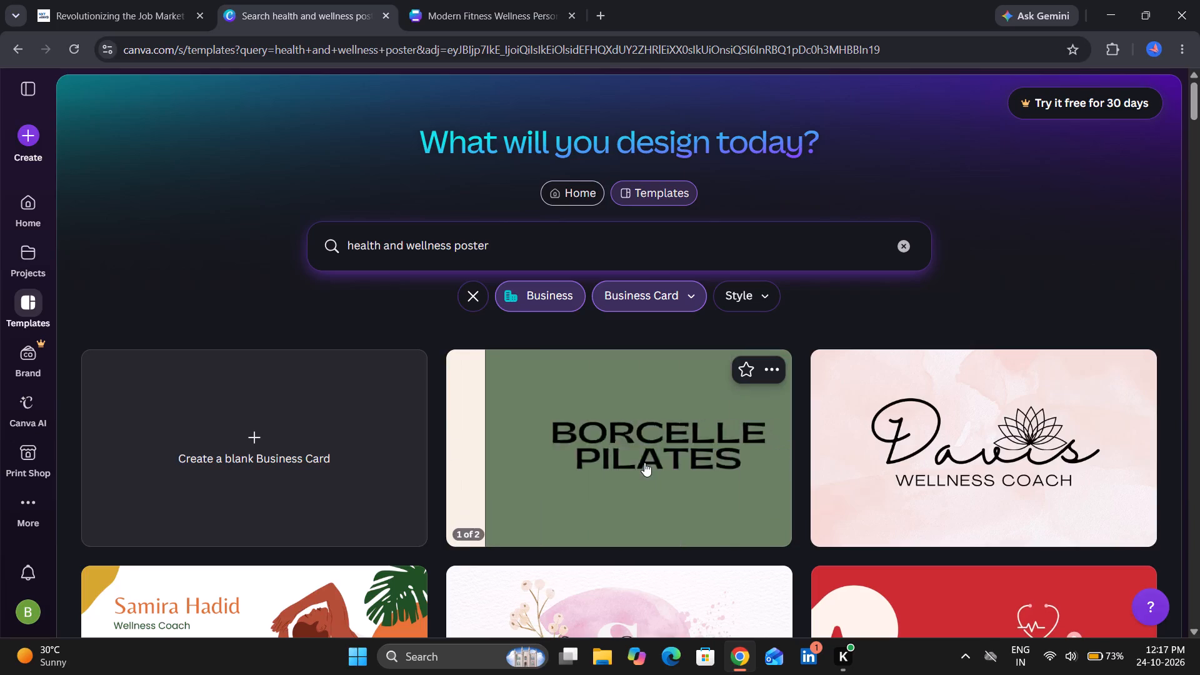
Return to the business card design, close the open context menu, check both pages and save the design.
key("ctrl+Tab")
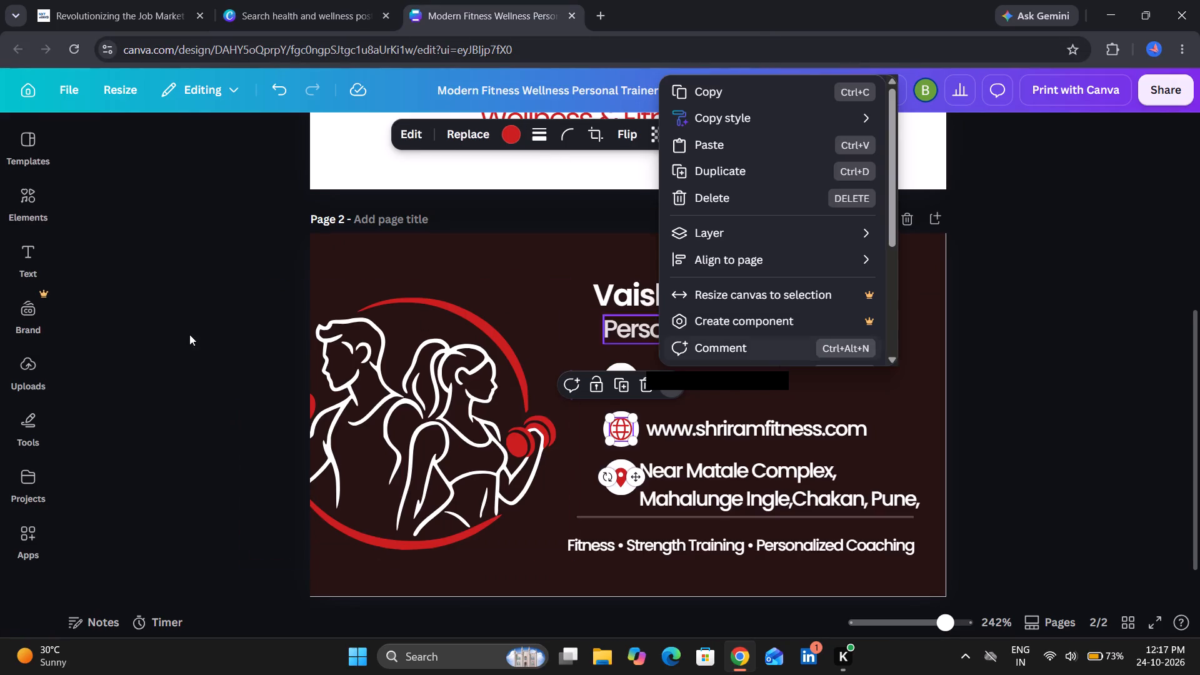
left_click(121, 327)
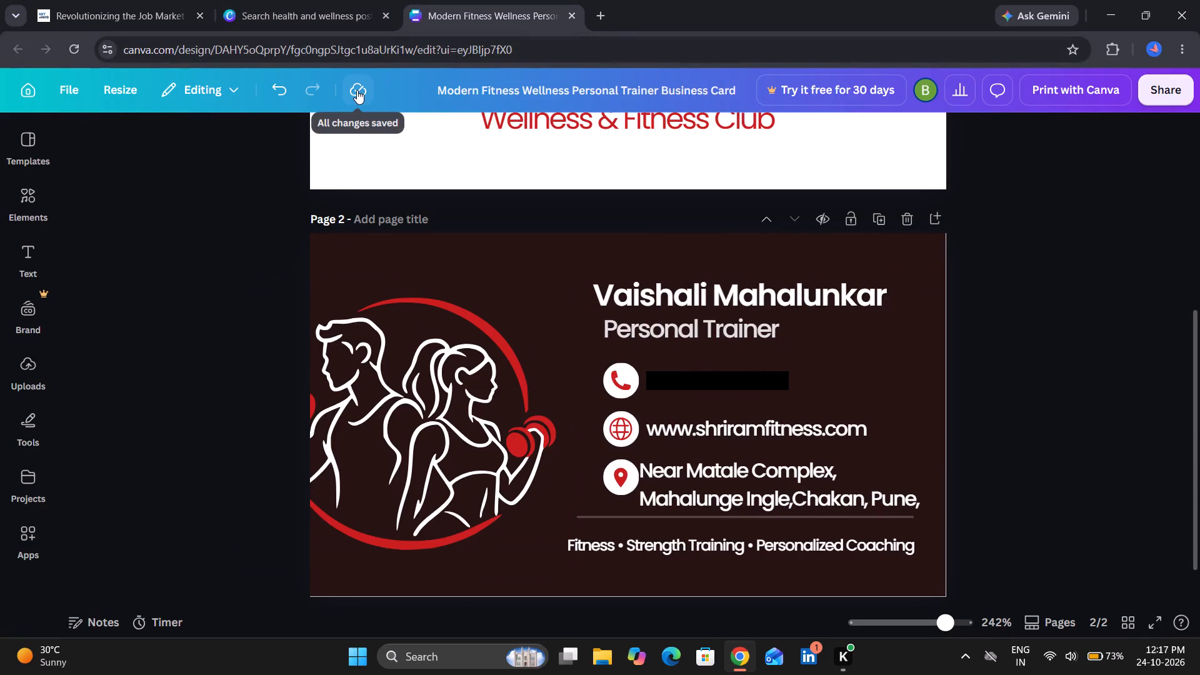
scroll(587, 411, "up", 9)
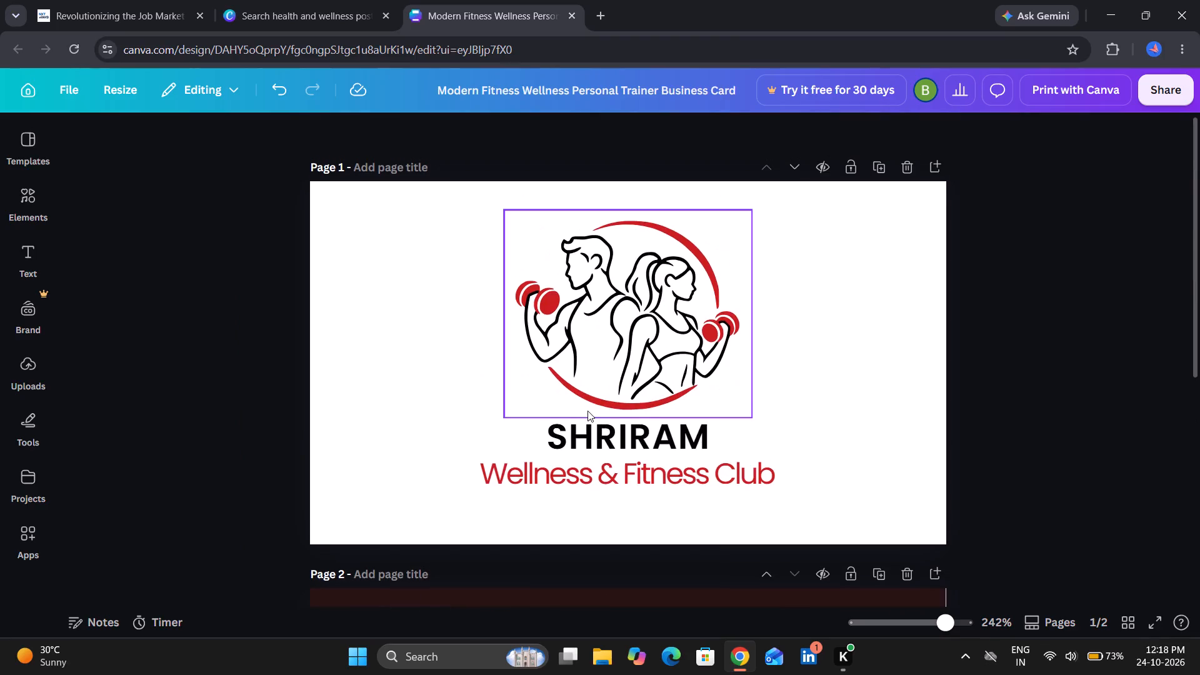
left_click(82, 89)
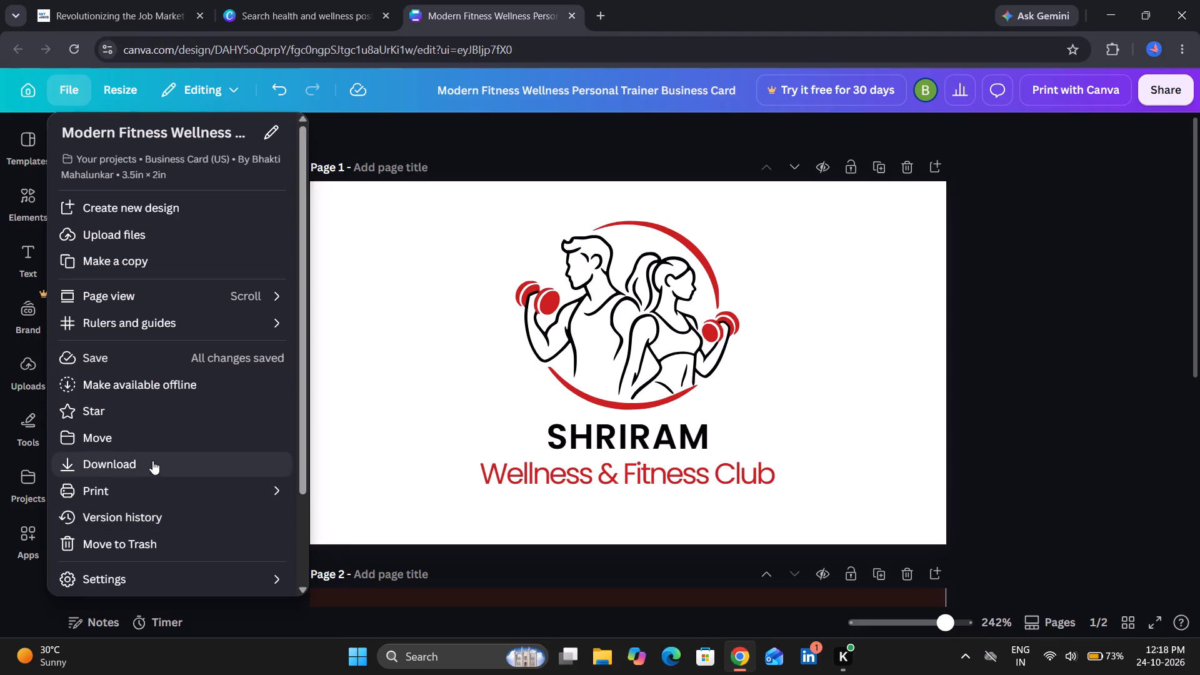
scroll(652, 389, "down", 4)
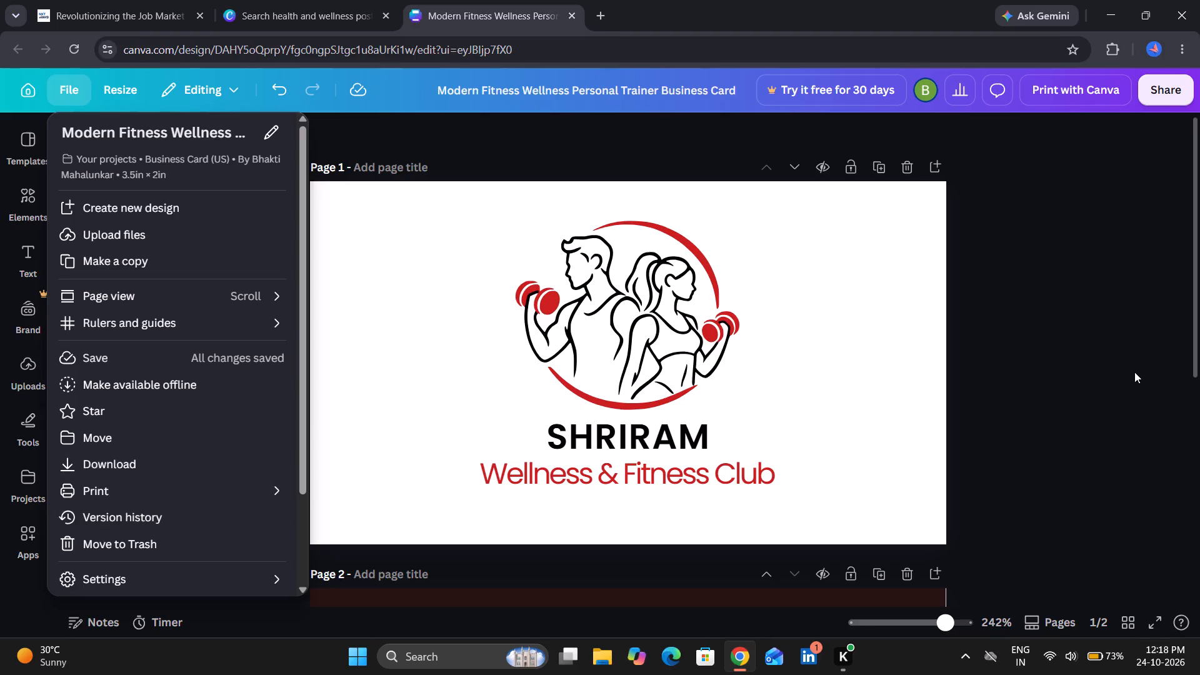
left_click(1136, 371)
scroll(704, 447, "down", 4)
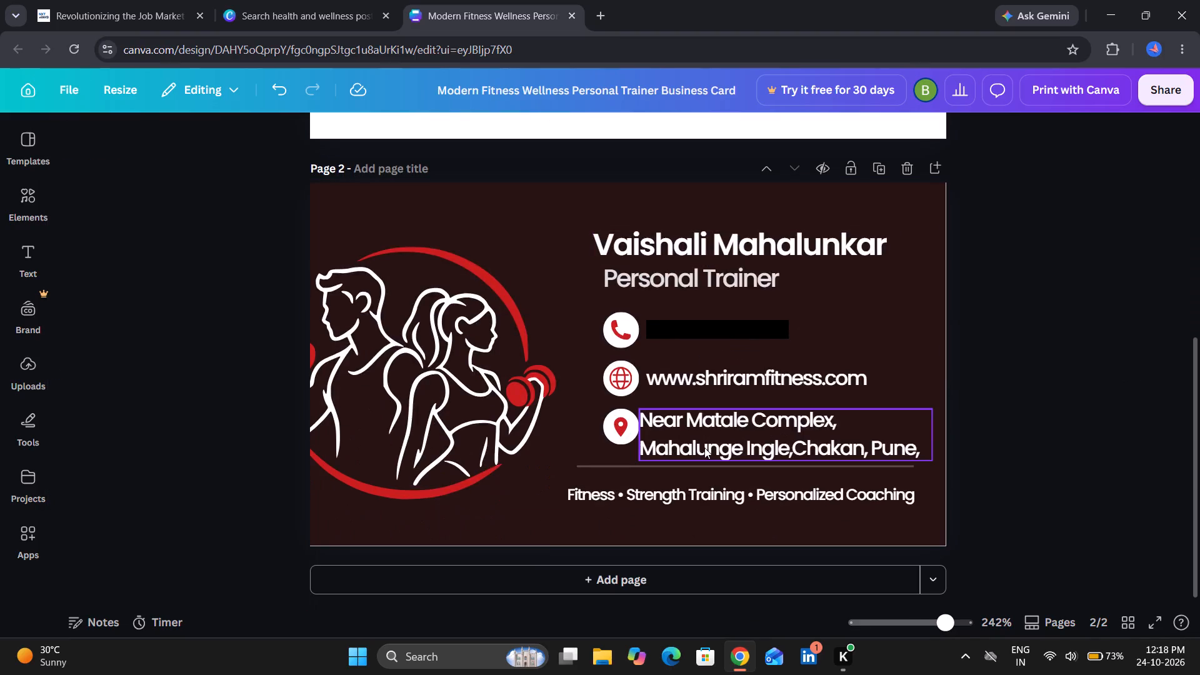
left_click(1054, 362)
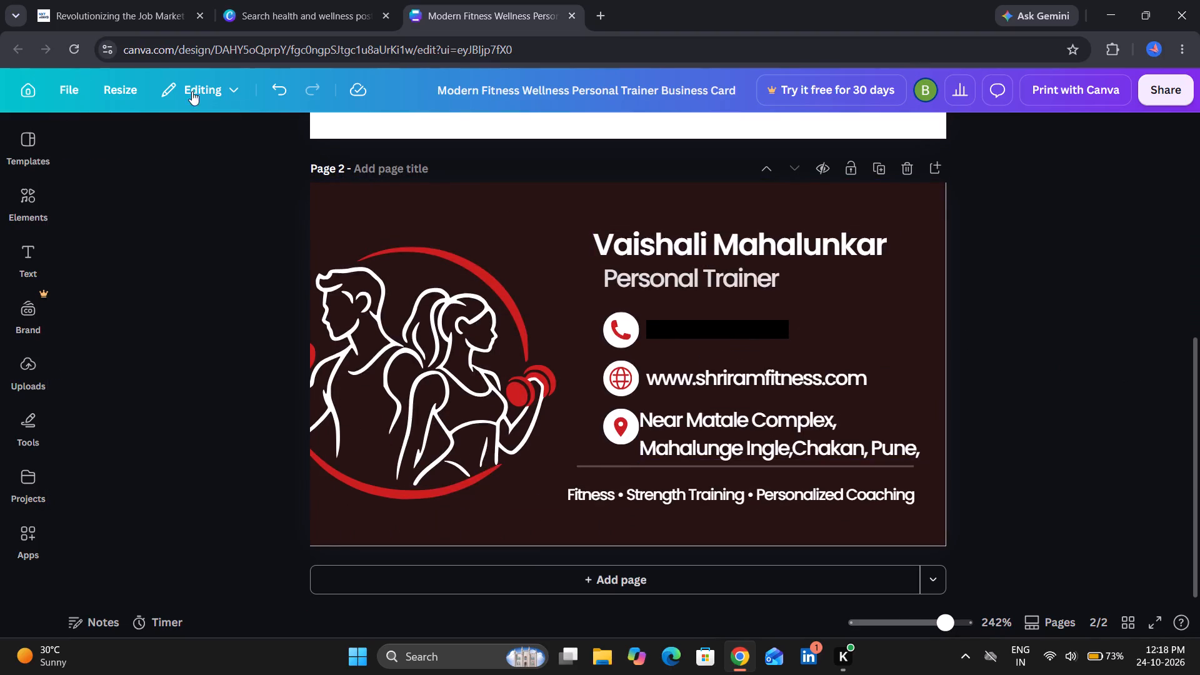
key("ctrl+s")
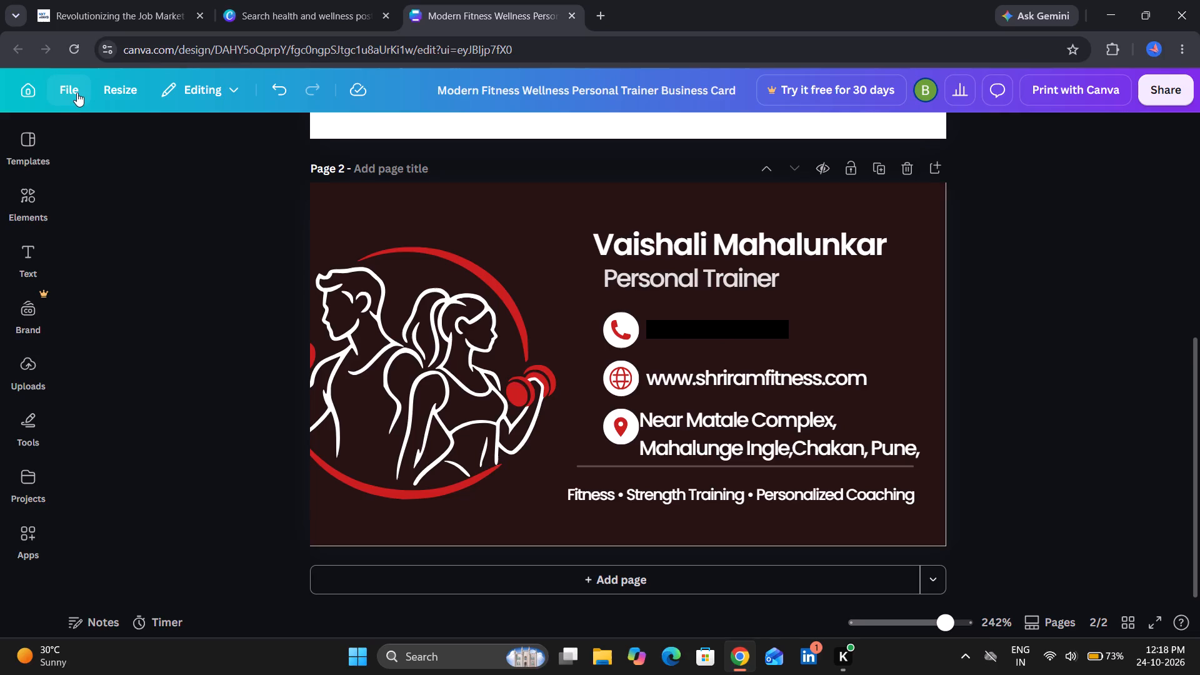
Download all pages of the business card as PNG at 1,050 × 600 px in high quality.
left_click(67, 86)
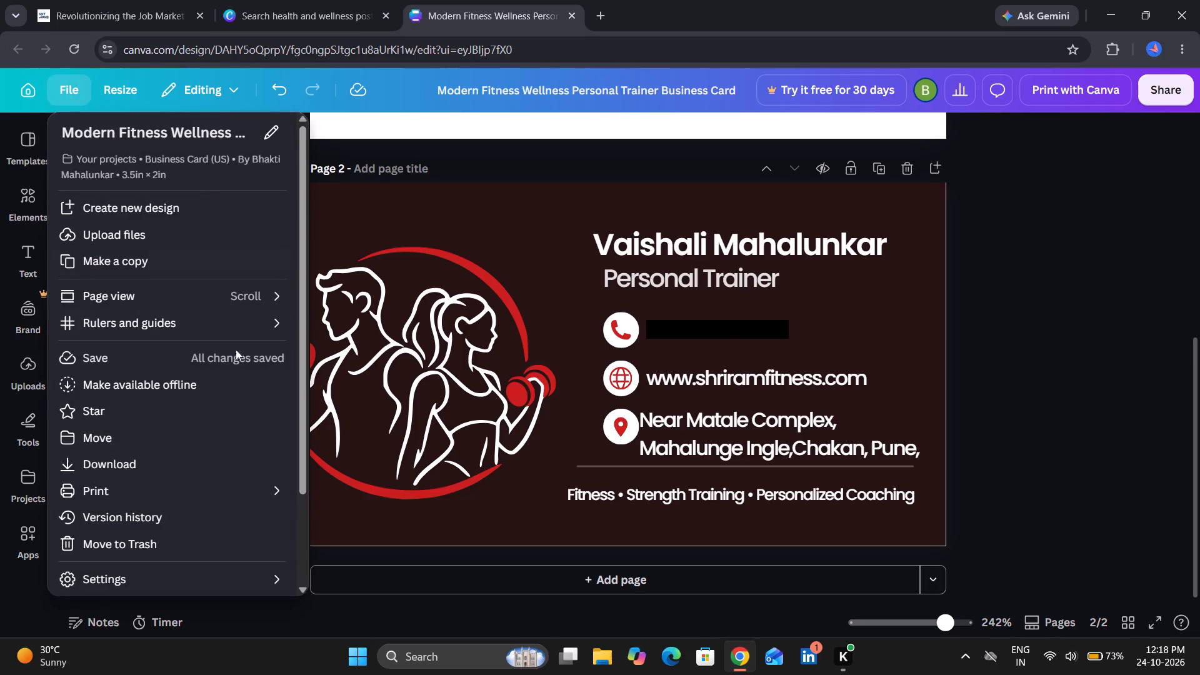
scroll(189, 390, "down", 2)
left_click(161, 344)
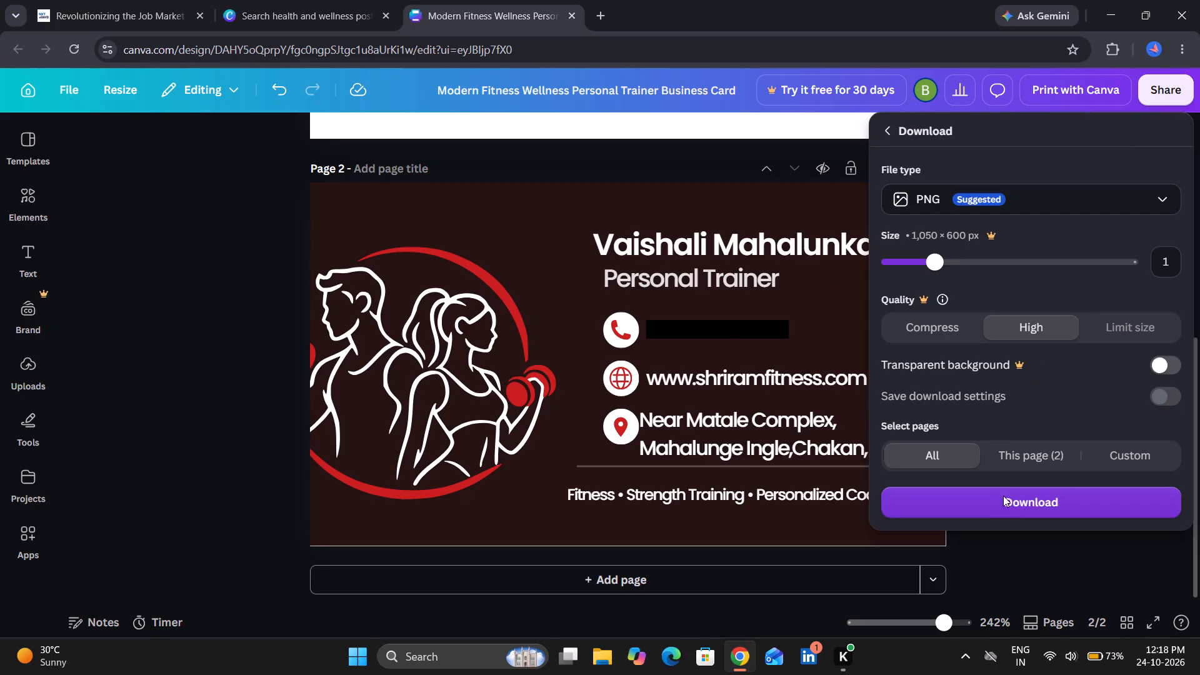
left_click(1010, 504)
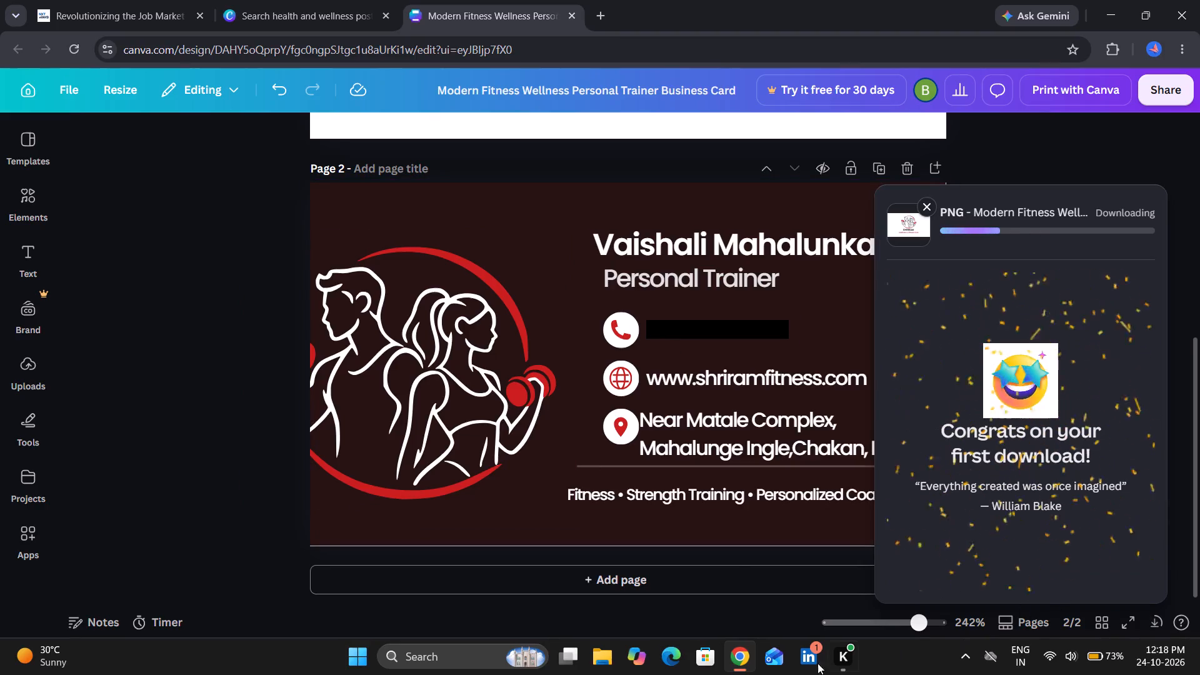
scroll(676, 352, "up", 12)
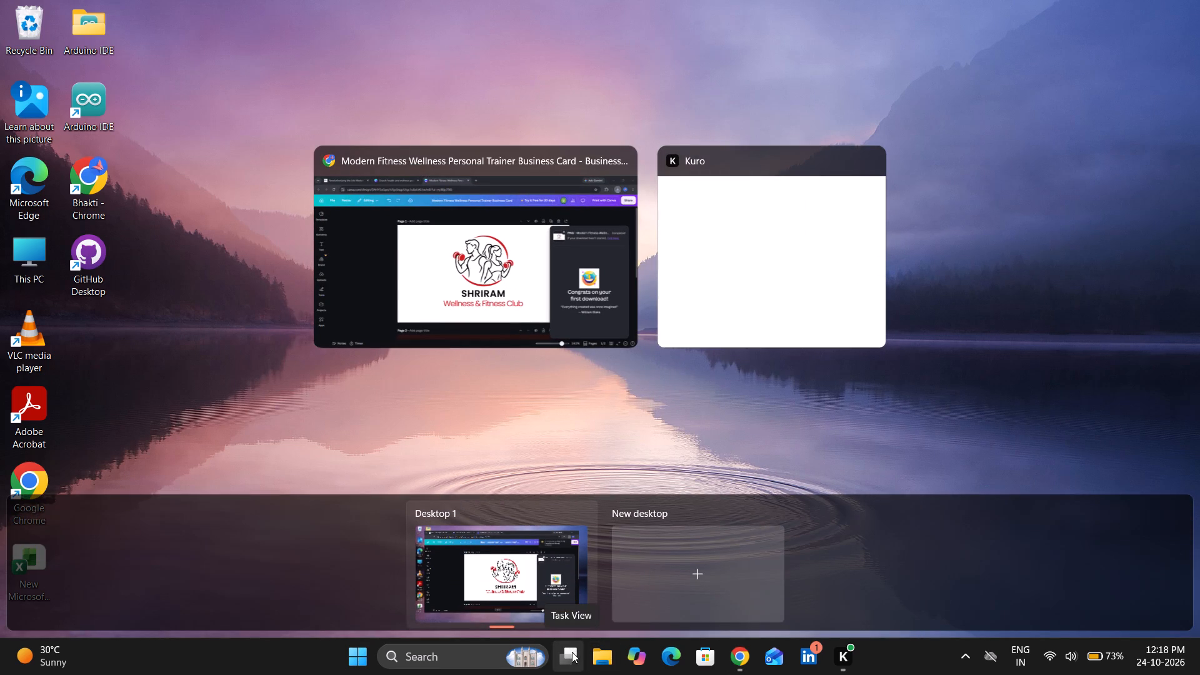
Switch to File Explorer and open the downloaded Modern Fitness Wellness Personal Trainer Business Card archive from Downloads, using File Explorer just once.
left_click(609, 662)
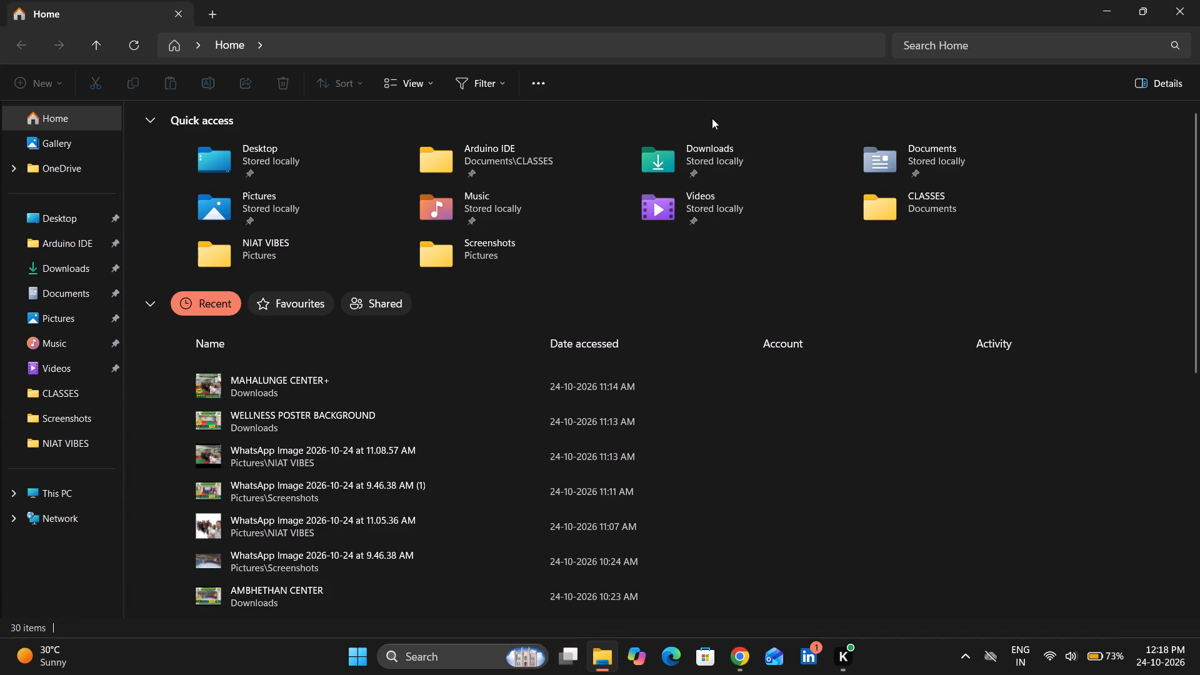
double_click(715, 149)
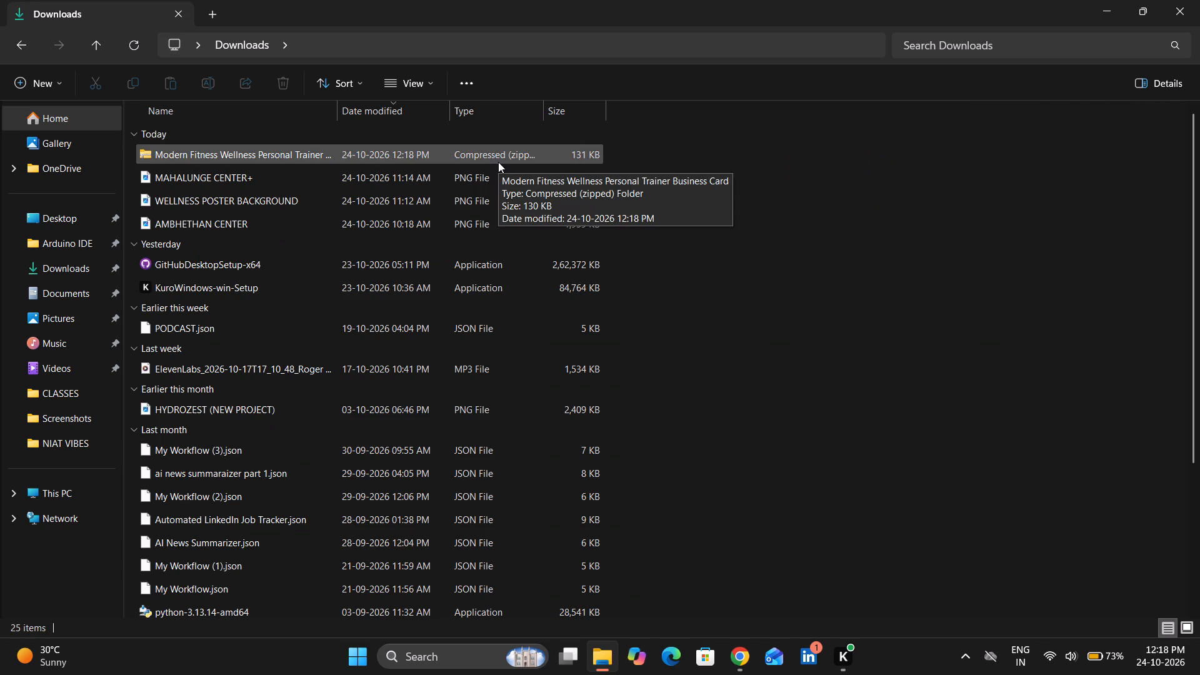
double_click(498, 162)
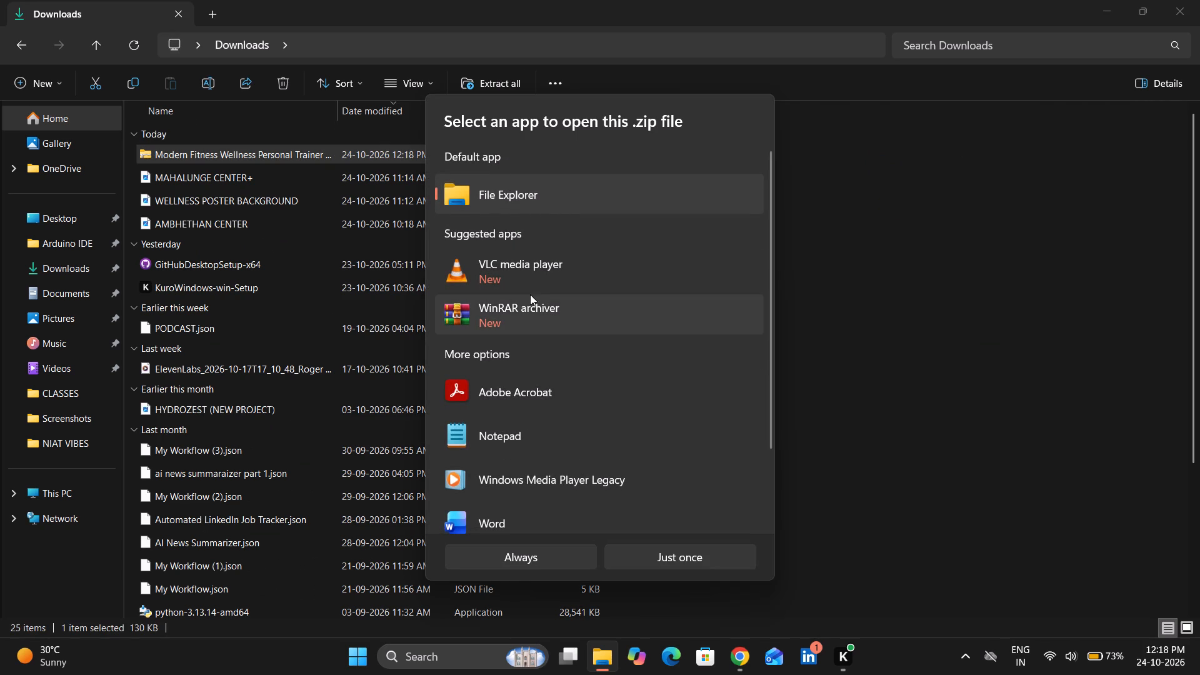
scroll(530, 294, "down", 2)
left_click(937, 241)
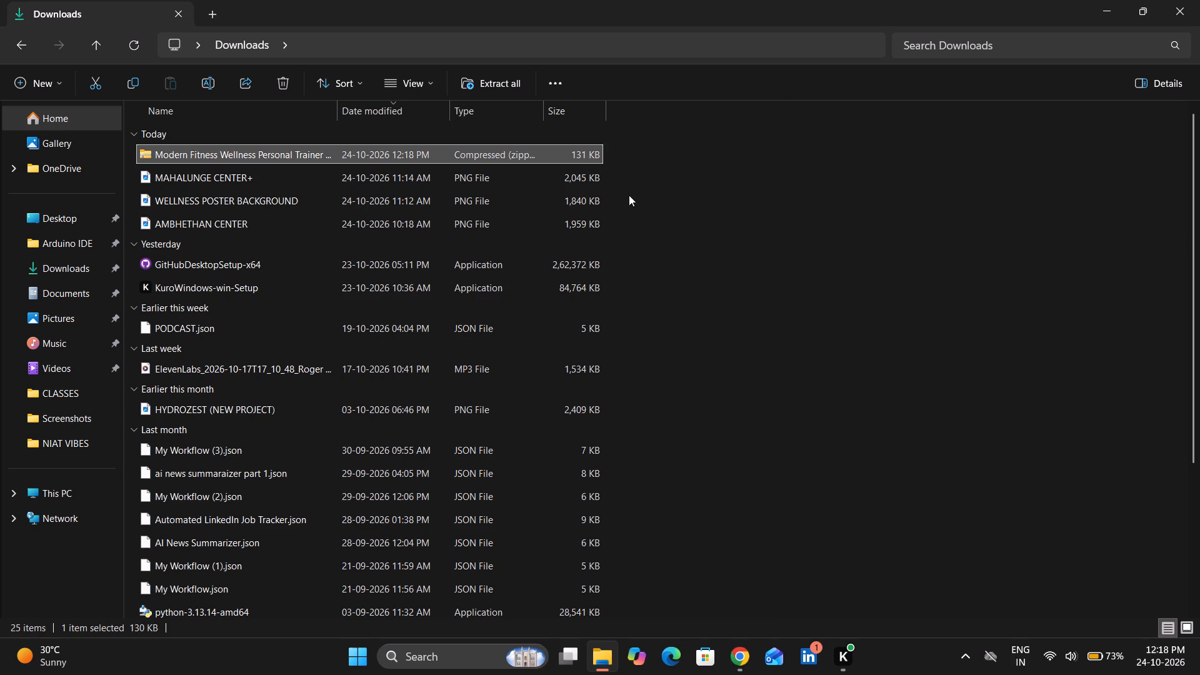
left_click(549, 153)
double_click(549, 153)
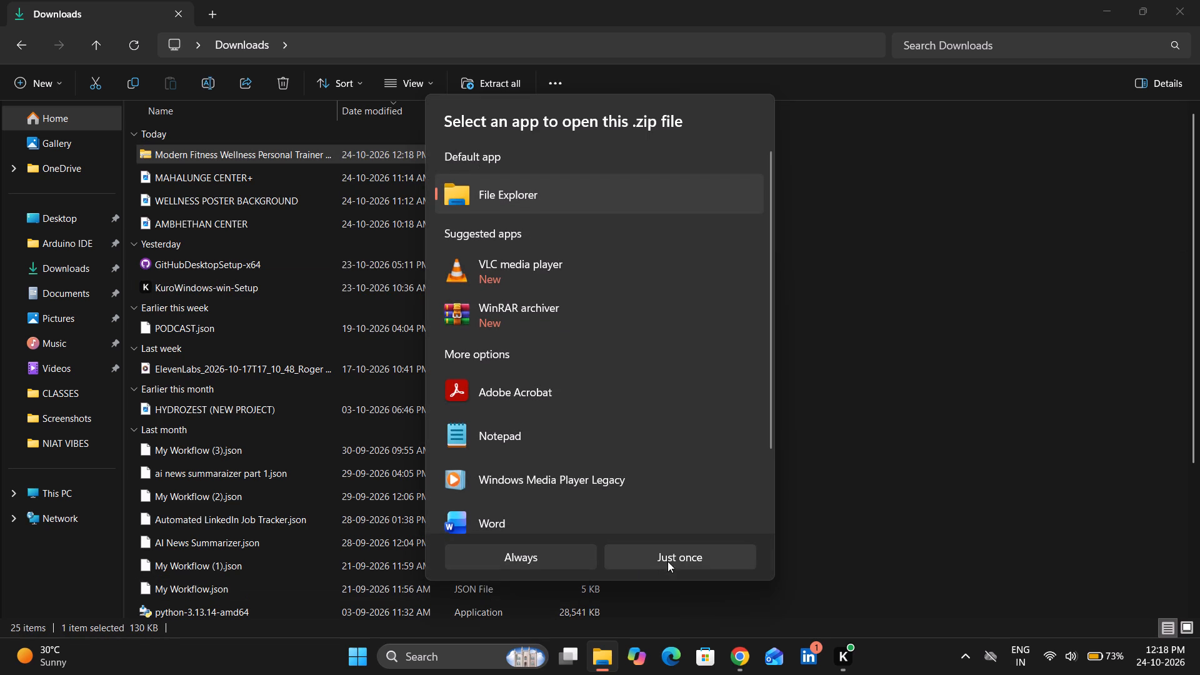
left_click(668, 562)
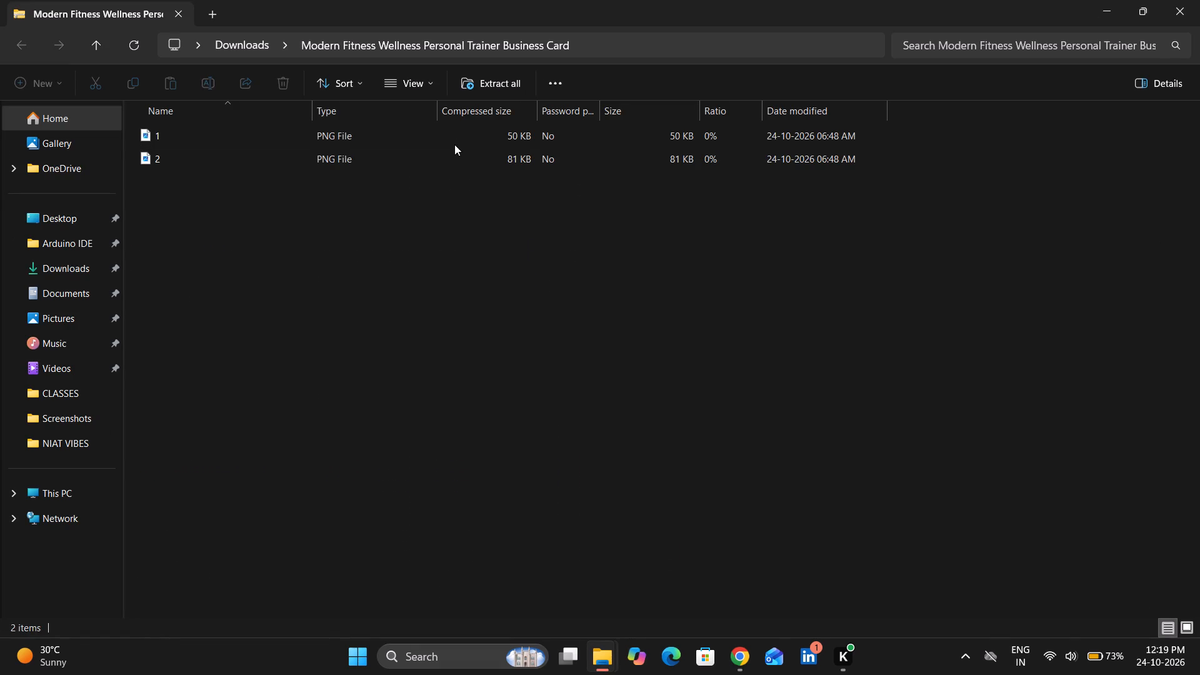
View the exported card images 1 and 2 from the archive one after the other, closing each.
double_click(459, 139)
left_click(459, 139)
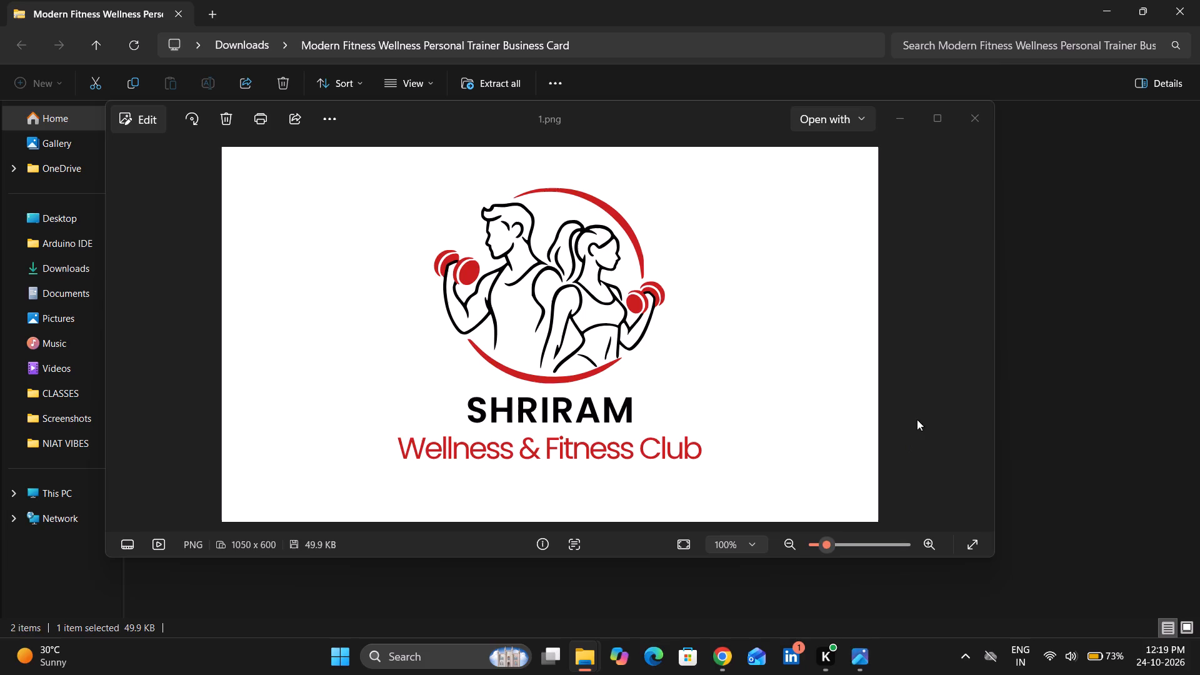
left_click(973, 120)
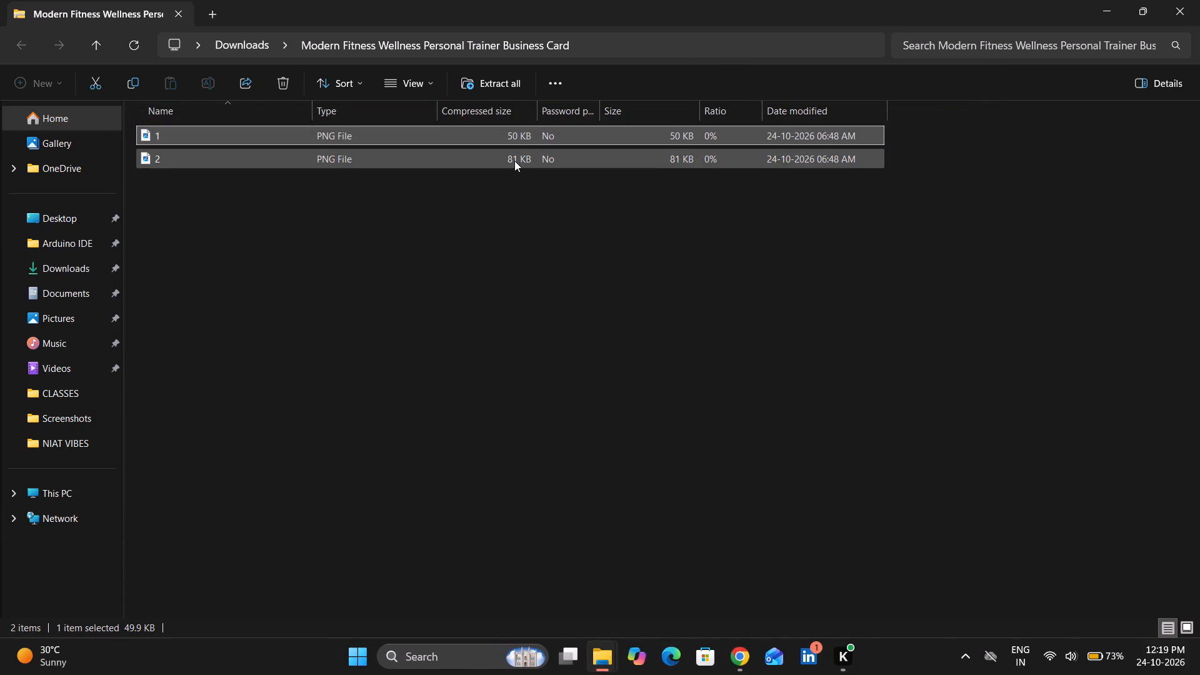
double_click(514, 161)
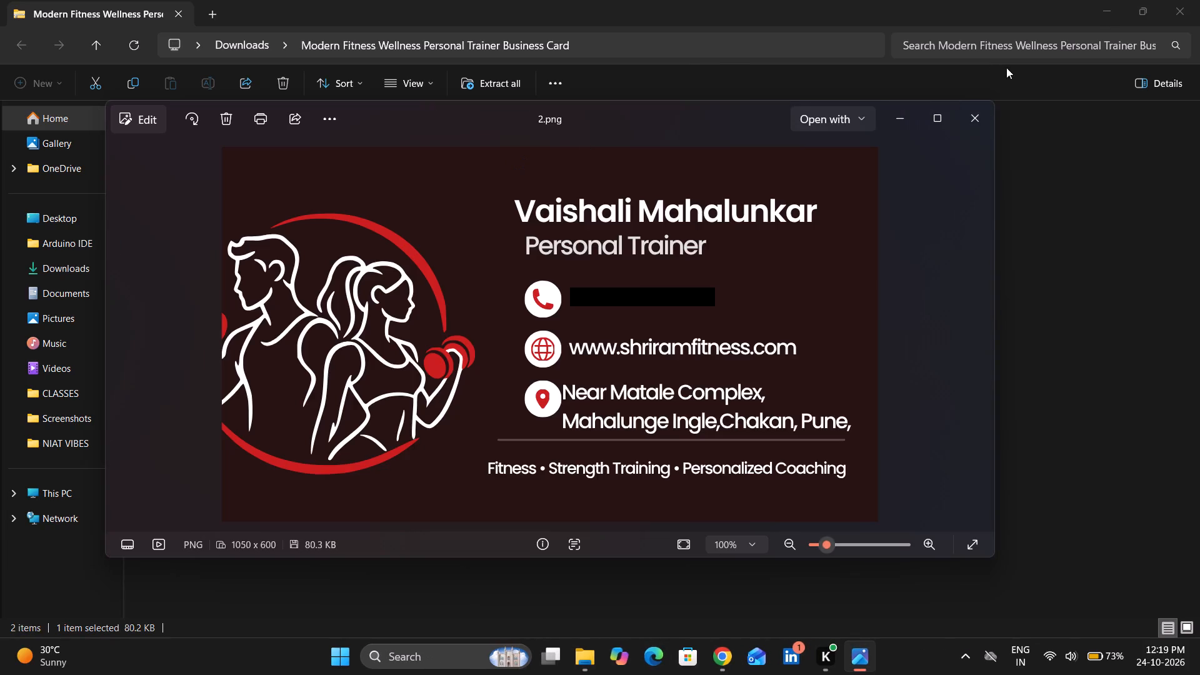
left_click(976, 115)
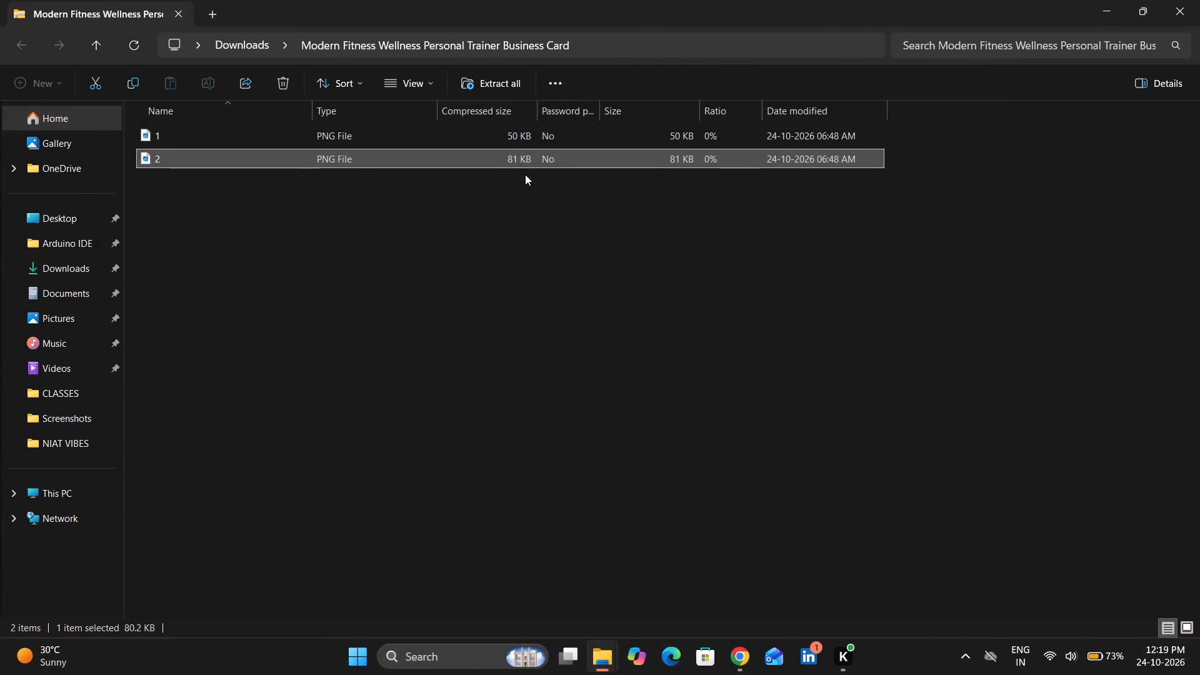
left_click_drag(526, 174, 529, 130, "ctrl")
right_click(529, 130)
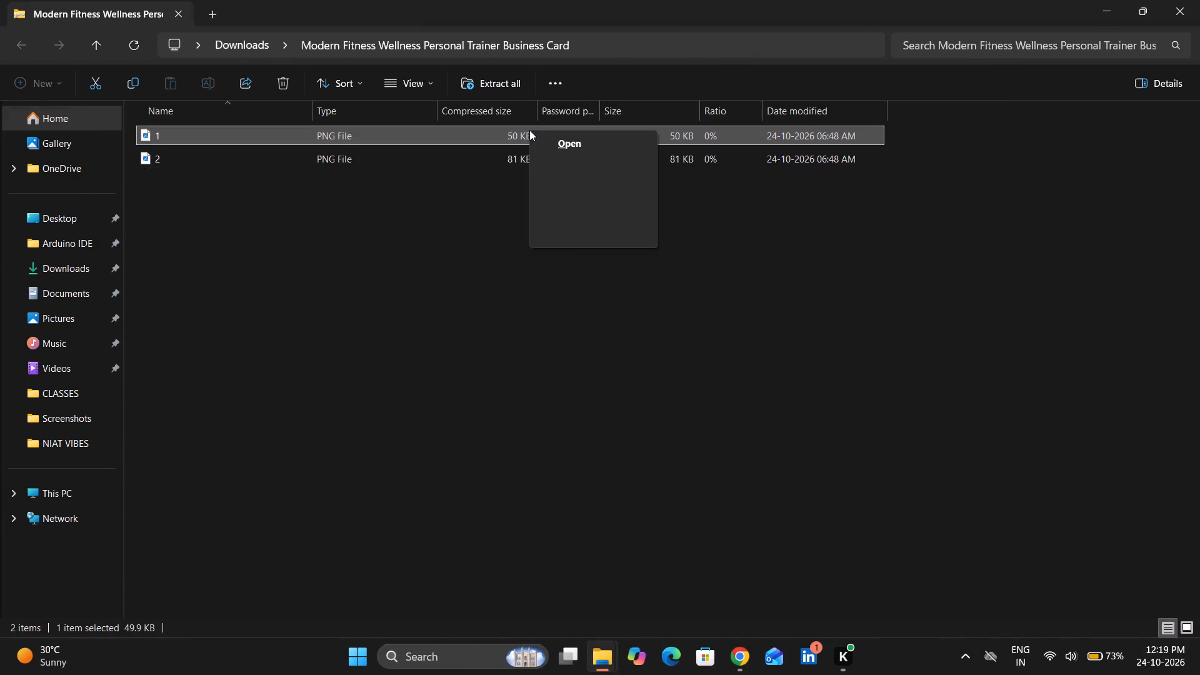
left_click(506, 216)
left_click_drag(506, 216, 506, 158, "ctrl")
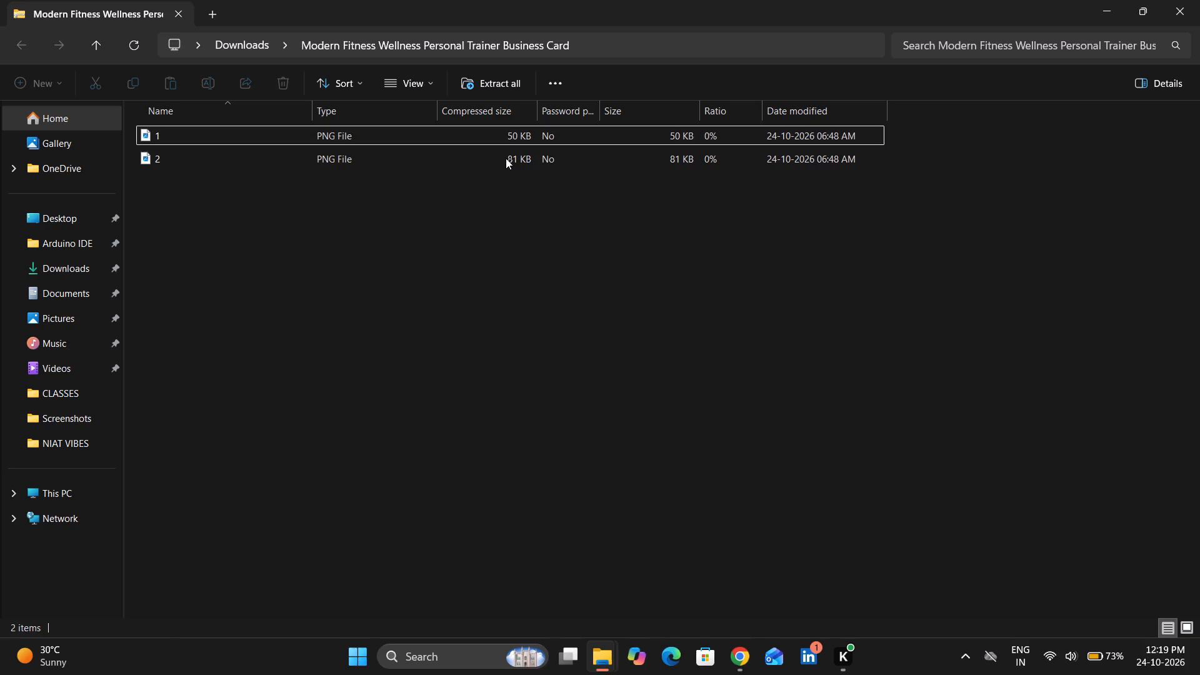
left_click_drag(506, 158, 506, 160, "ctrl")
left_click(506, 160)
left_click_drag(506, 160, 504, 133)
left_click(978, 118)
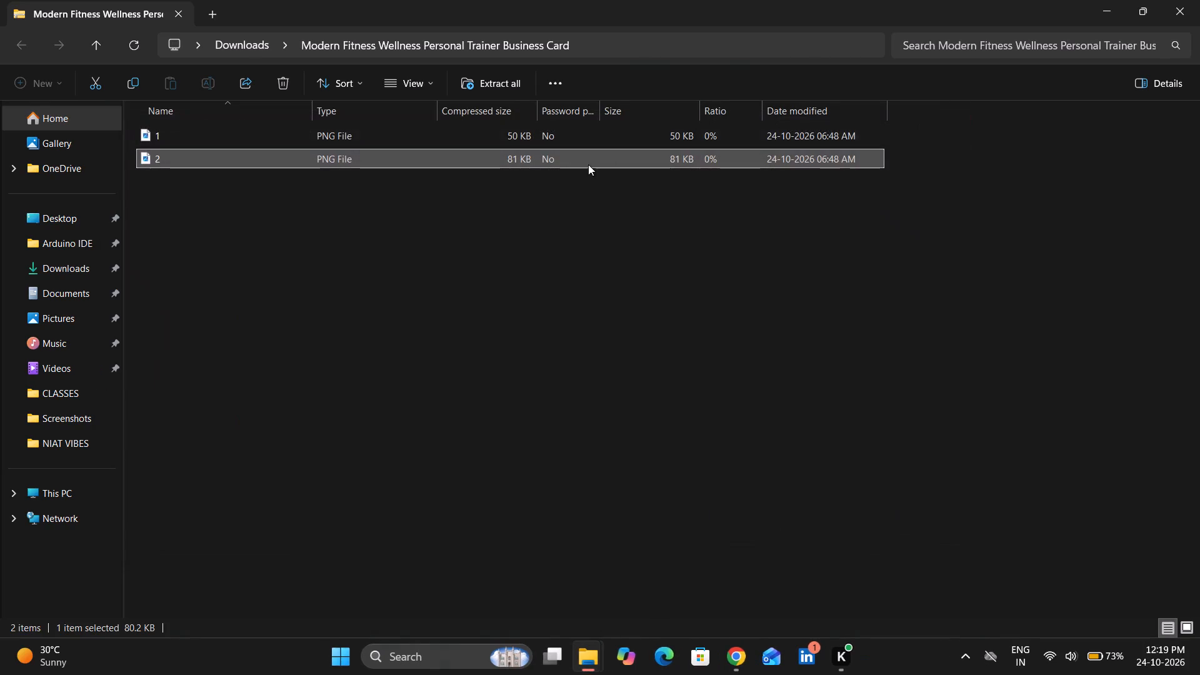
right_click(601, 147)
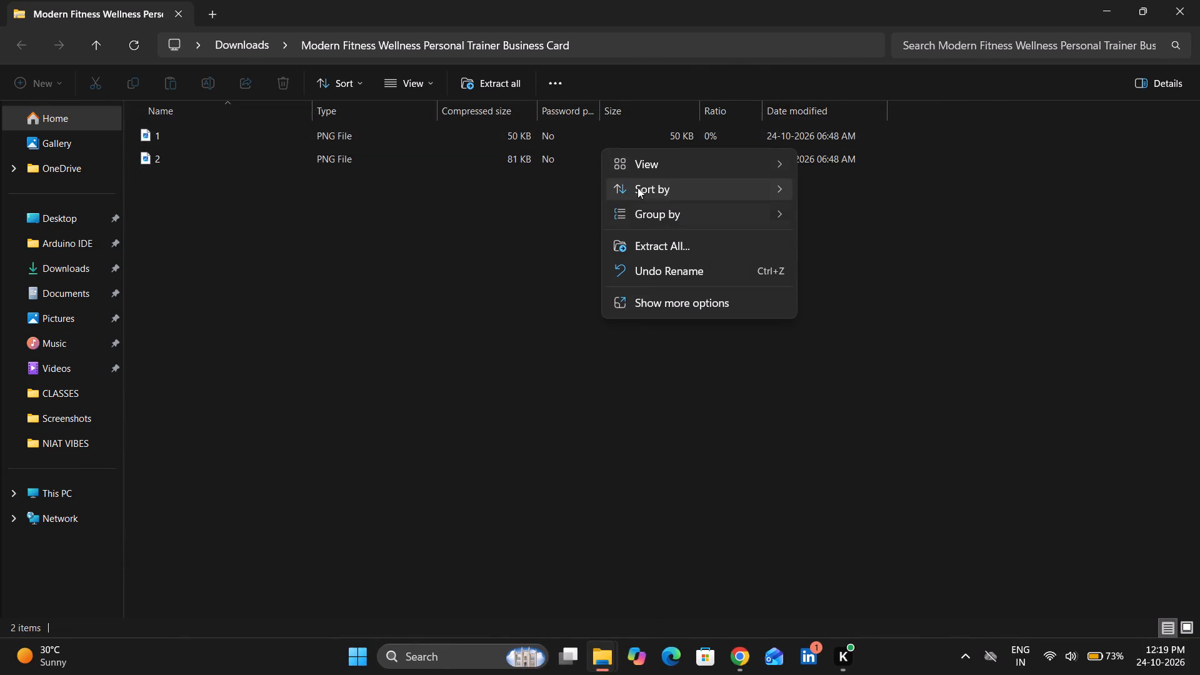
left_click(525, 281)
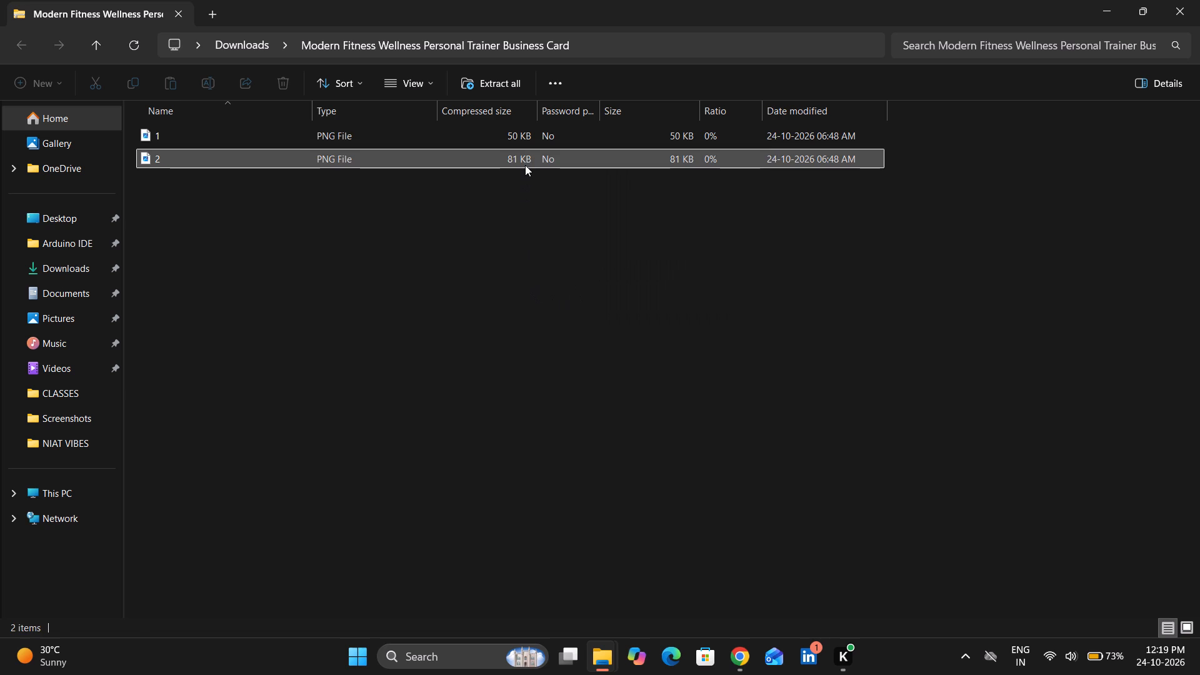
View the exported card image 1 from the archive once more and close it.
left_click_drag(525, 165, 524, 159, "ctrl")
left_click(524, 159)
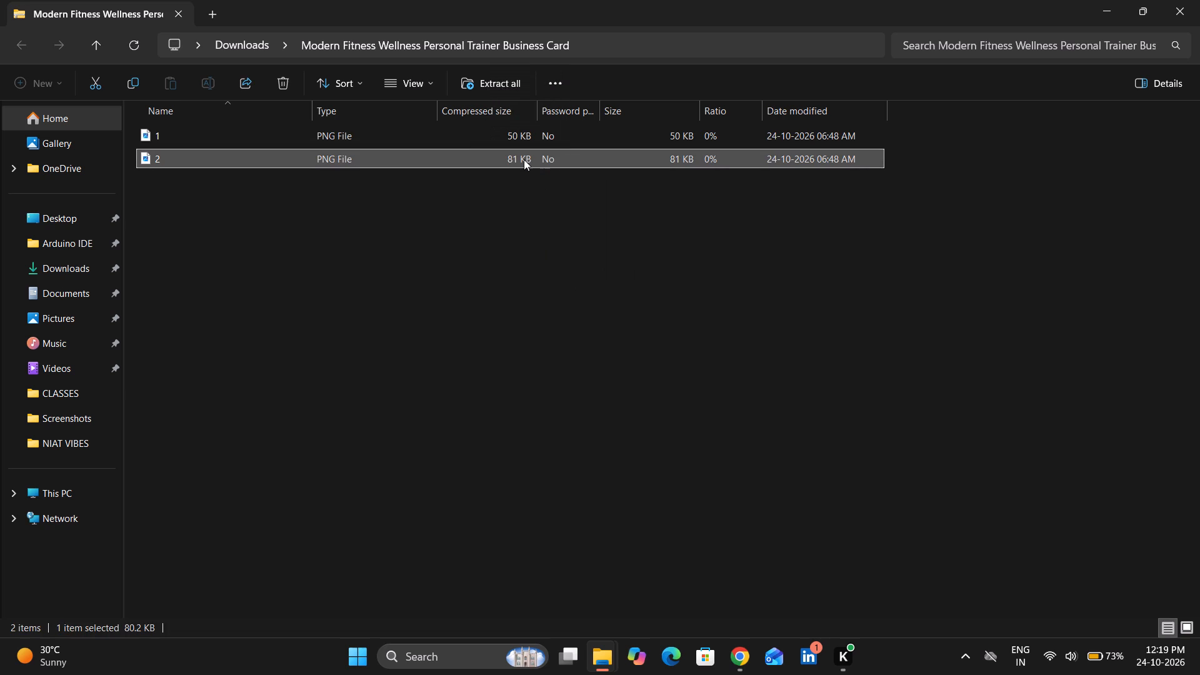
left_click(524, 159)
left_click(523, 176)
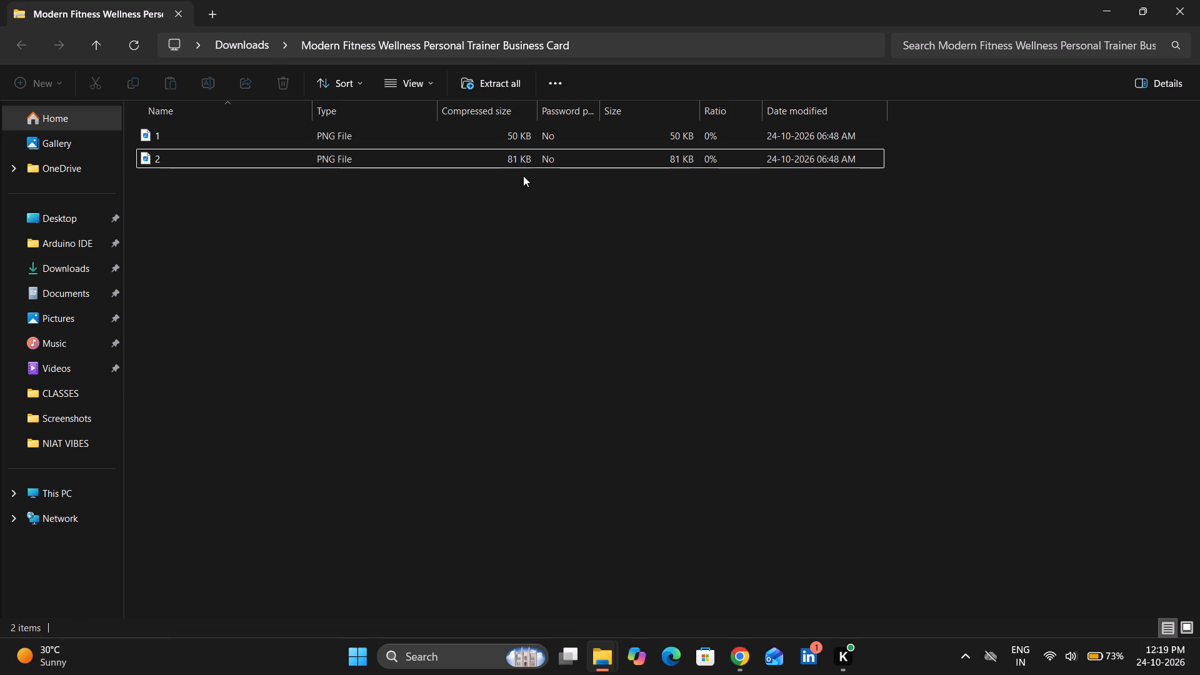
left_click(512, 211)
left_click_drag(512, 211, 531, 124, "ctrl")
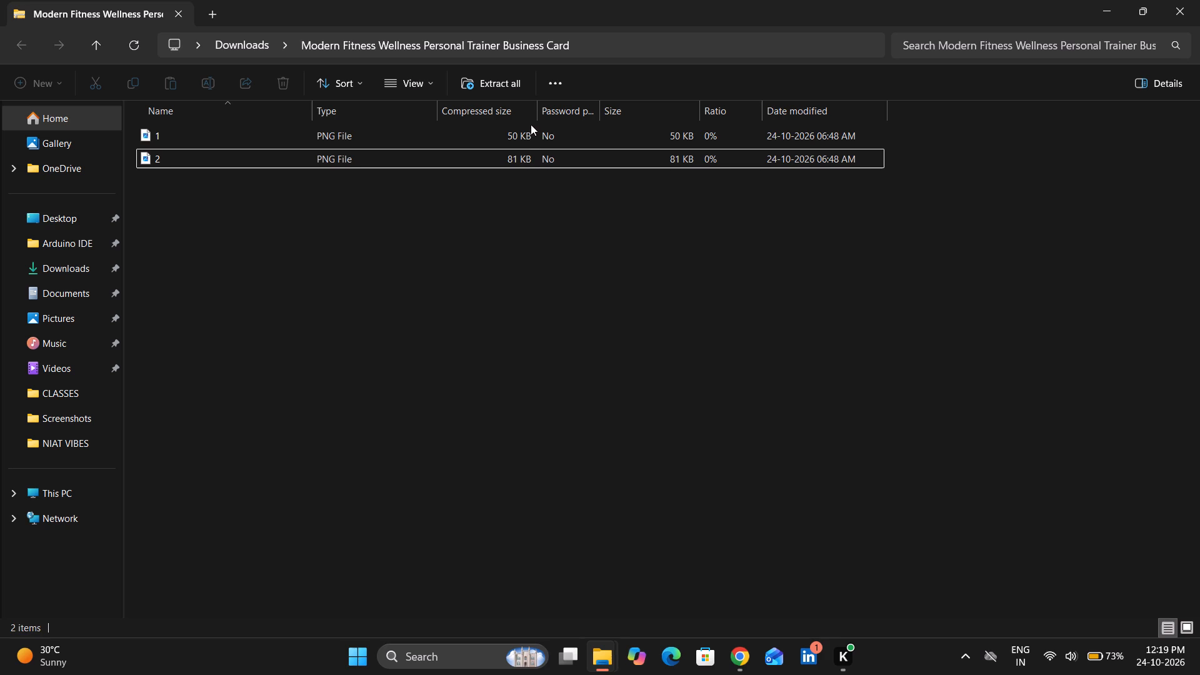
left_click(526, 135)
left_click_drag(526, 135, 527, 173)
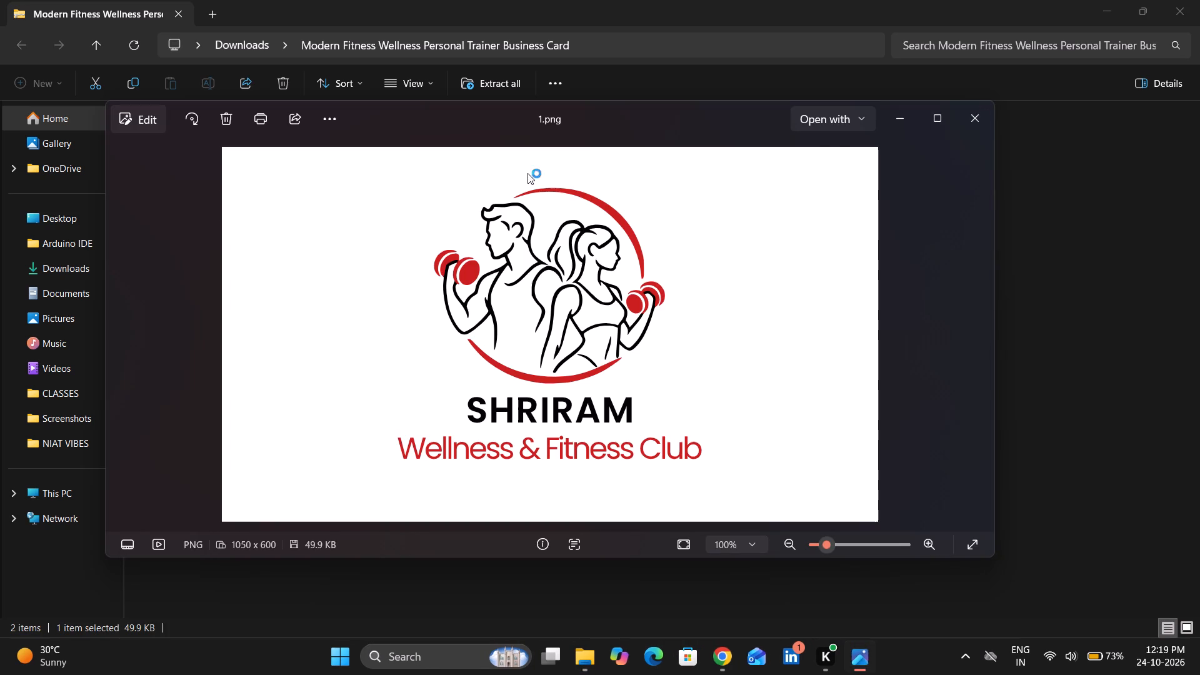
left_click(971, 119)
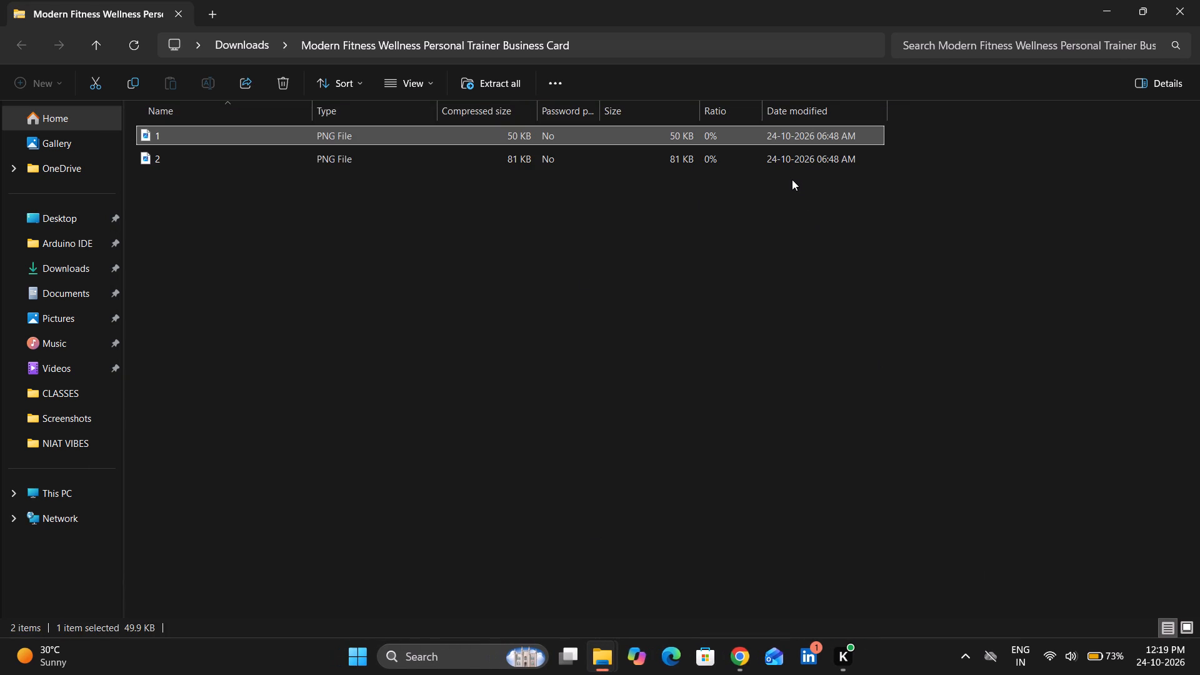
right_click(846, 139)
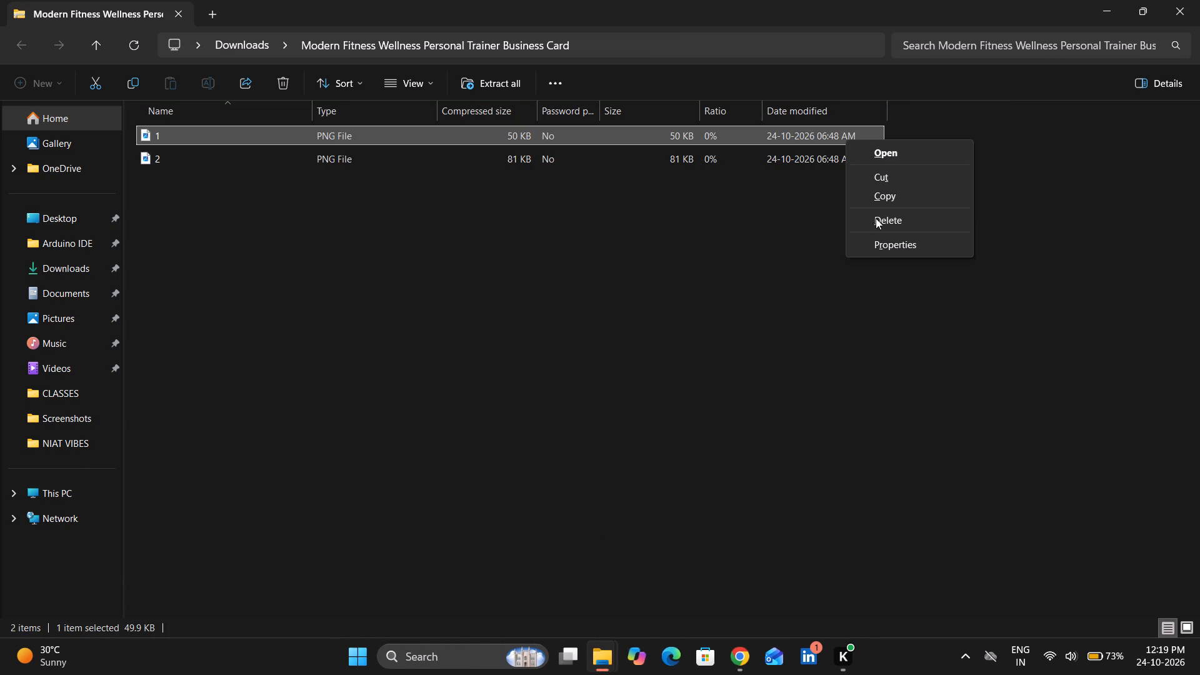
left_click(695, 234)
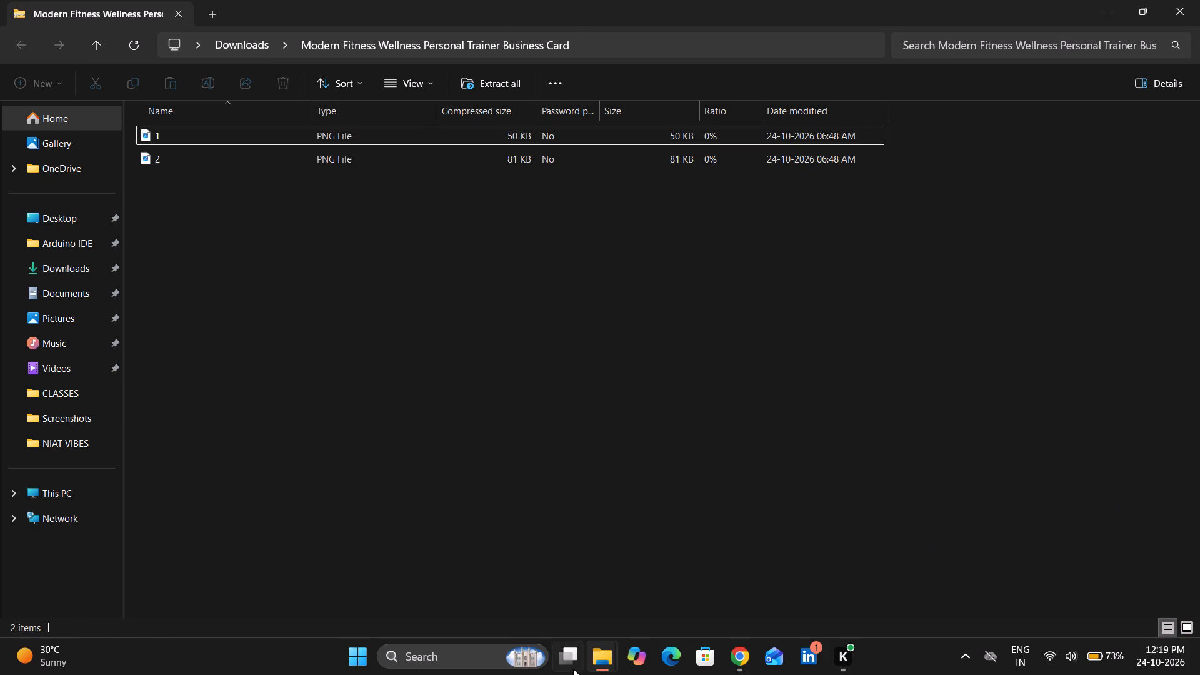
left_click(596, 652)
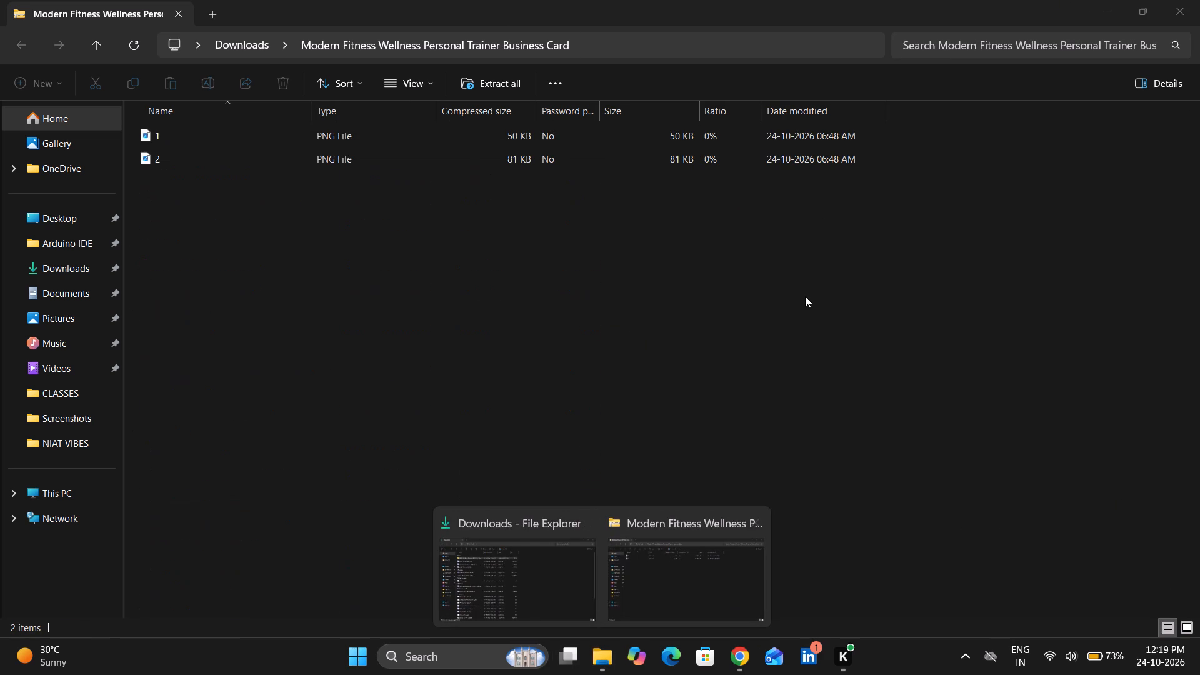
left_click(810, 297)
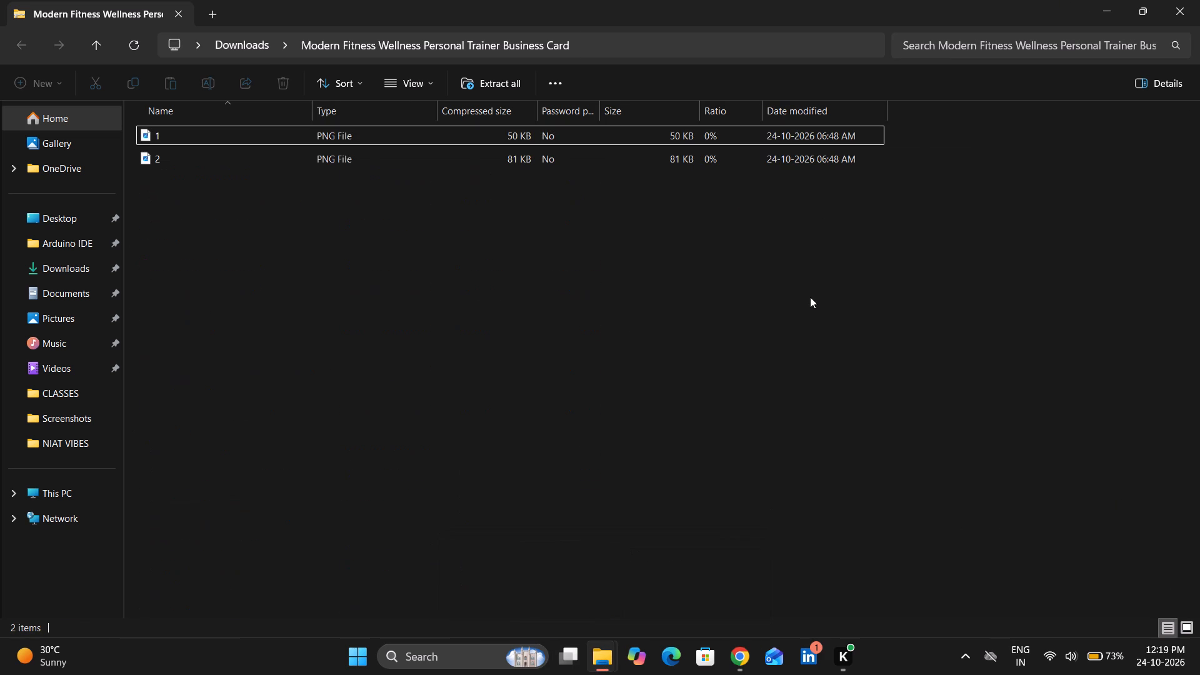
Return to Downloads, select the business card archive and today's three PNG files, and rename them together as "card wellness cemter".
key("BackSpace")
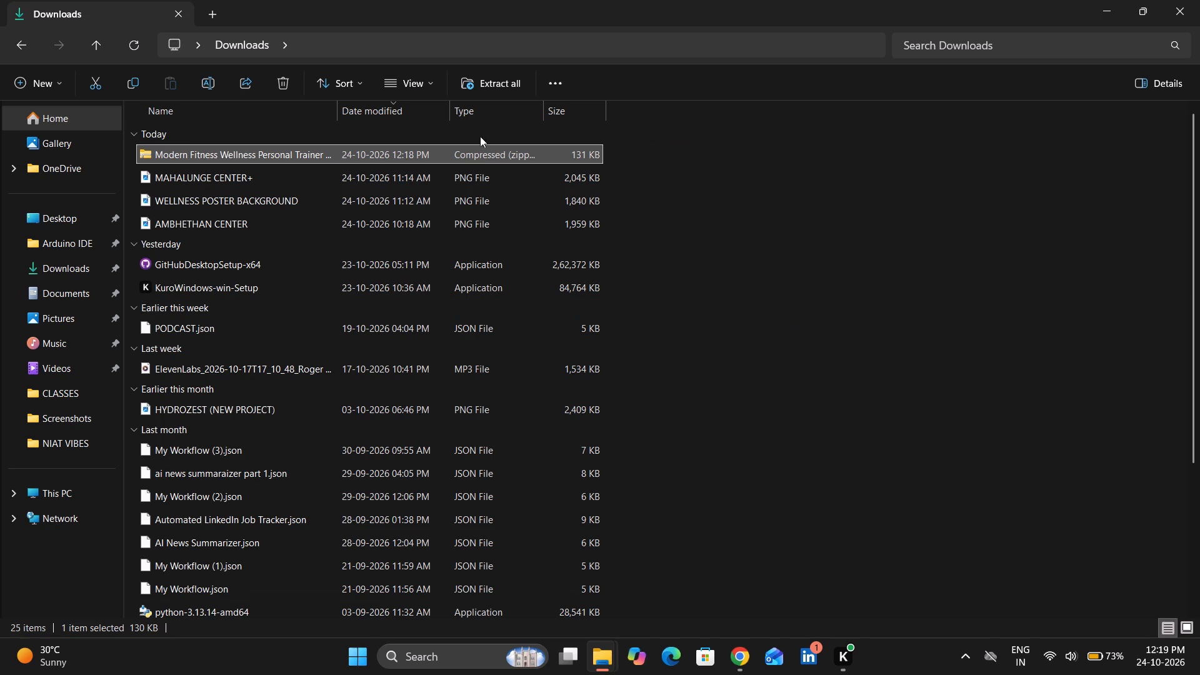
left_click(478, 136)
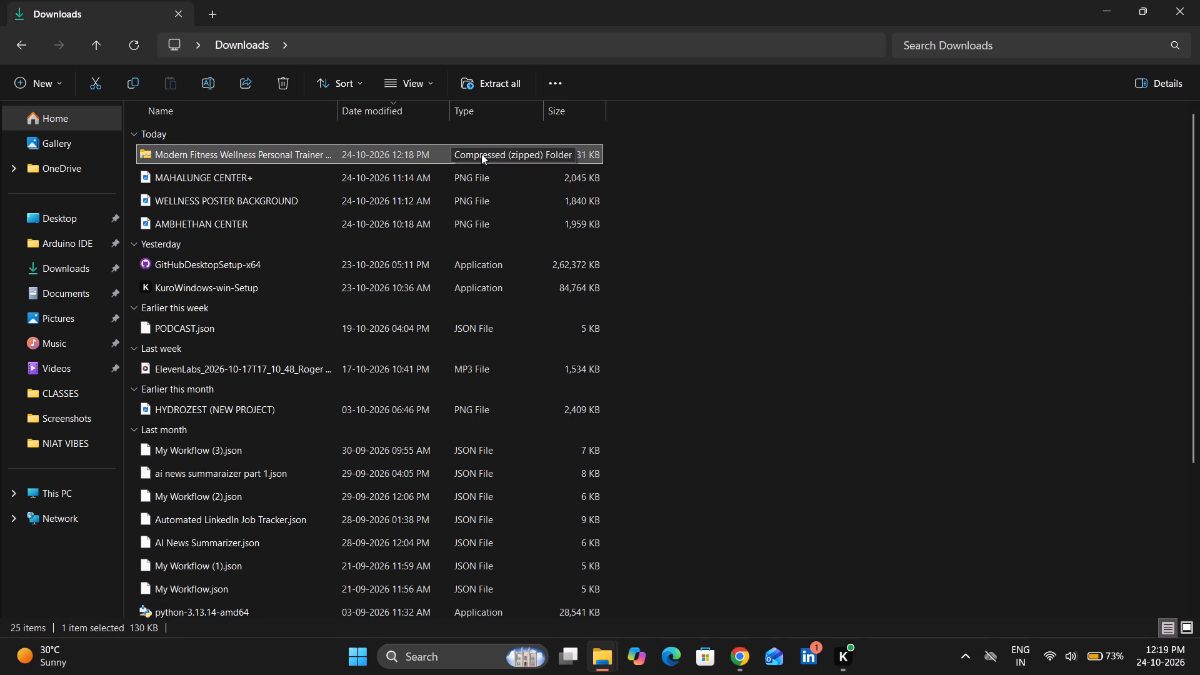
right_click(481, 154)
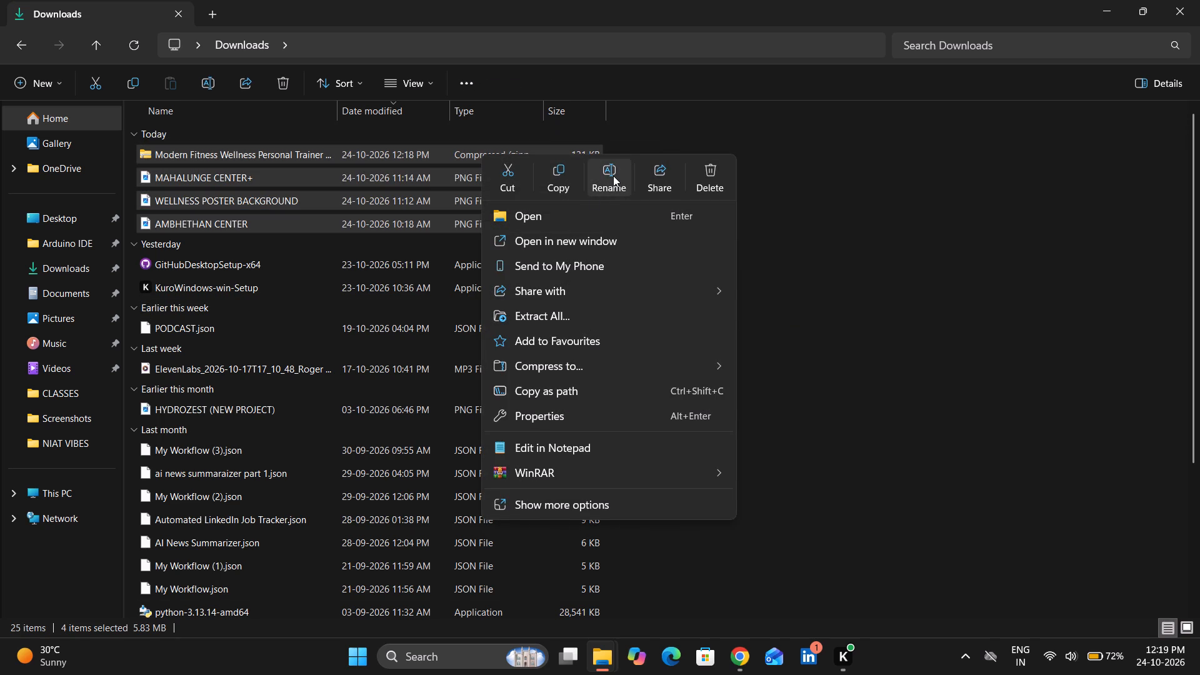
left_click(613, 176)
type("card wel")
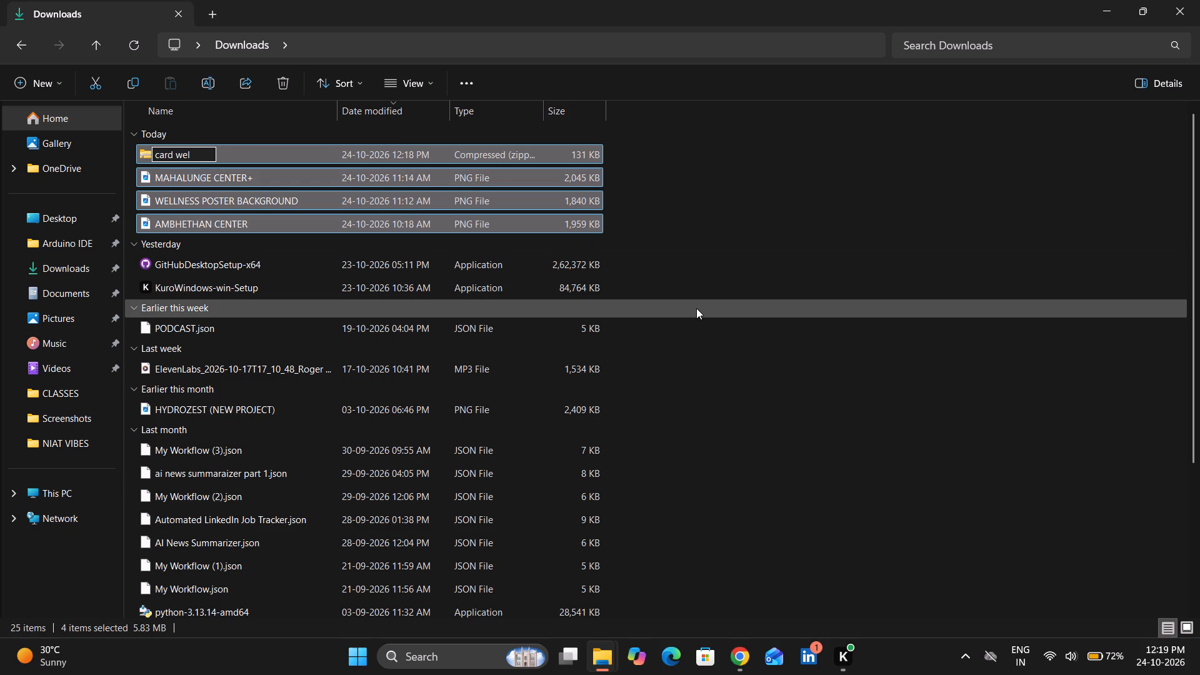
type("lness")
key("space")
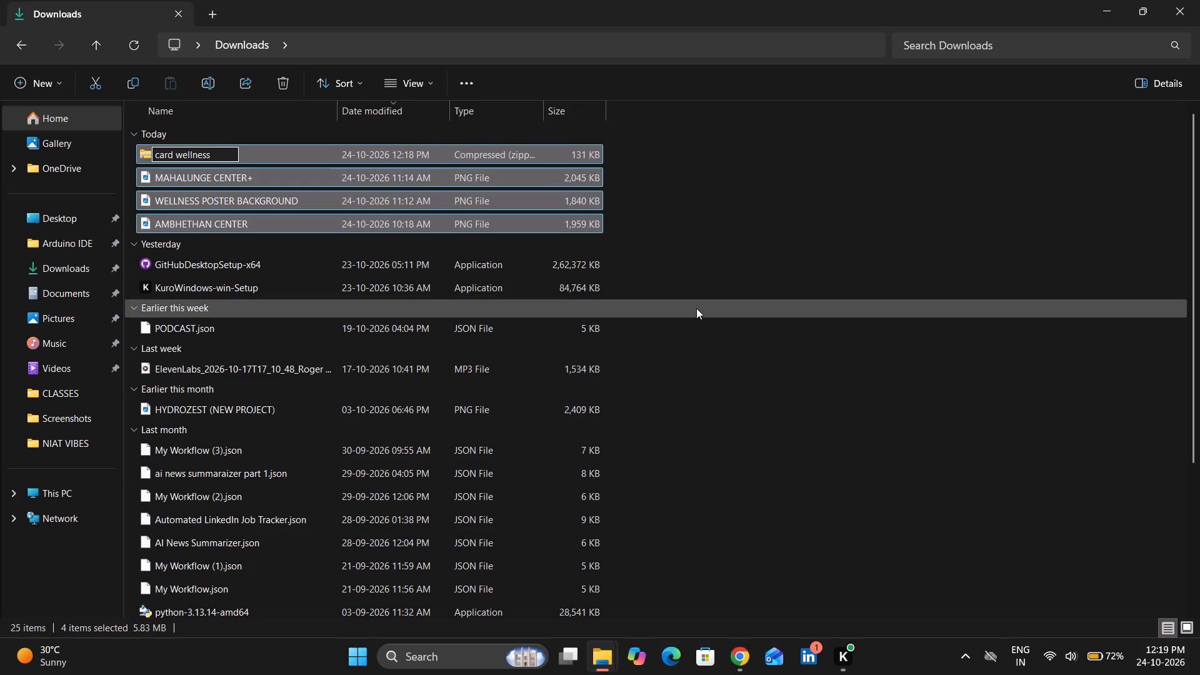
type("cemter")
key("Return")
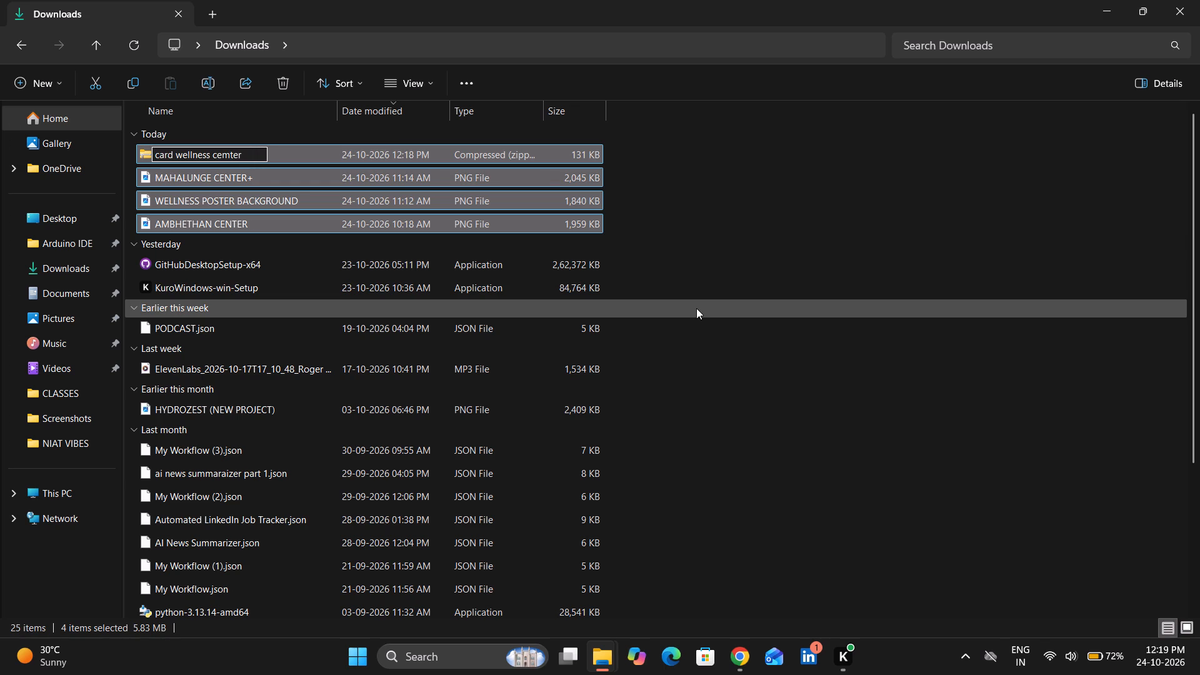
Rename the four selected files with the corrected spelling "card wellness center" without the number, and deselect them.
right_click(528, 162)
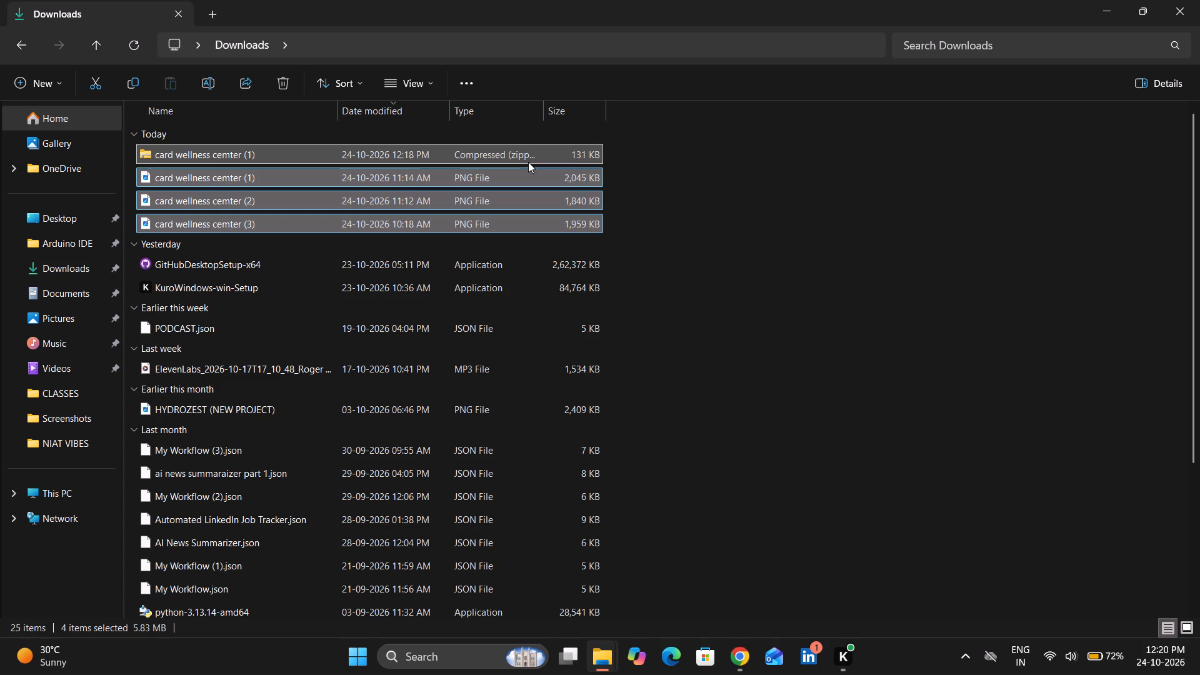
left_click(665, 192)
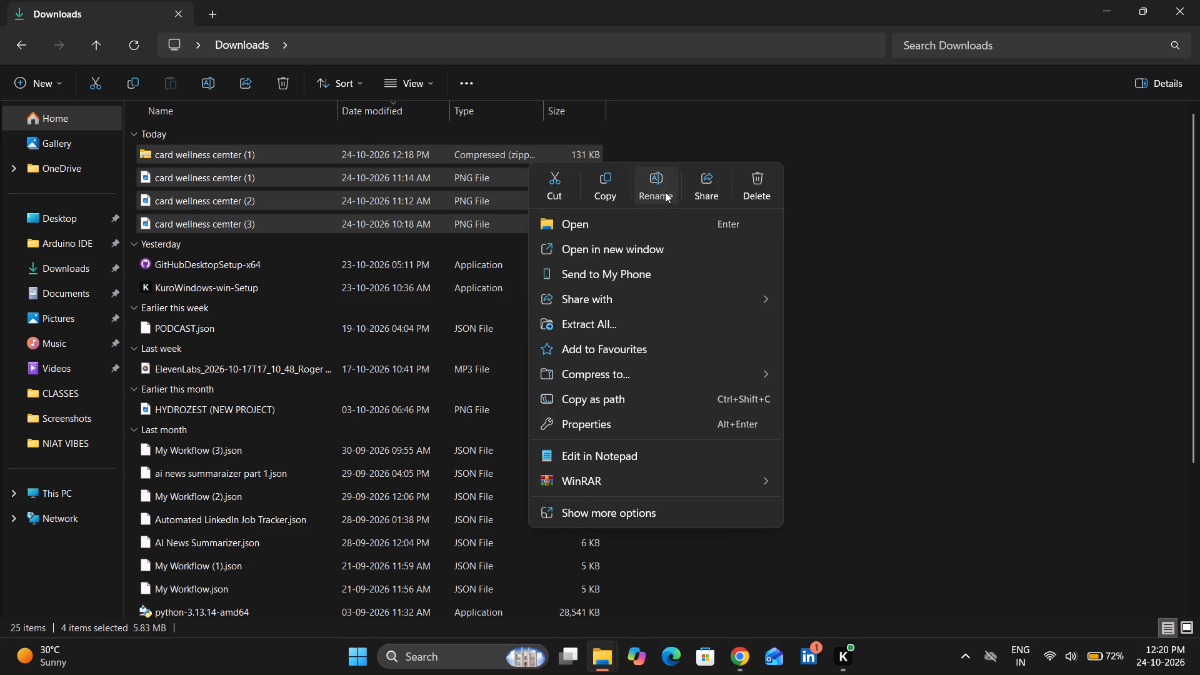
double_click(227, 156)
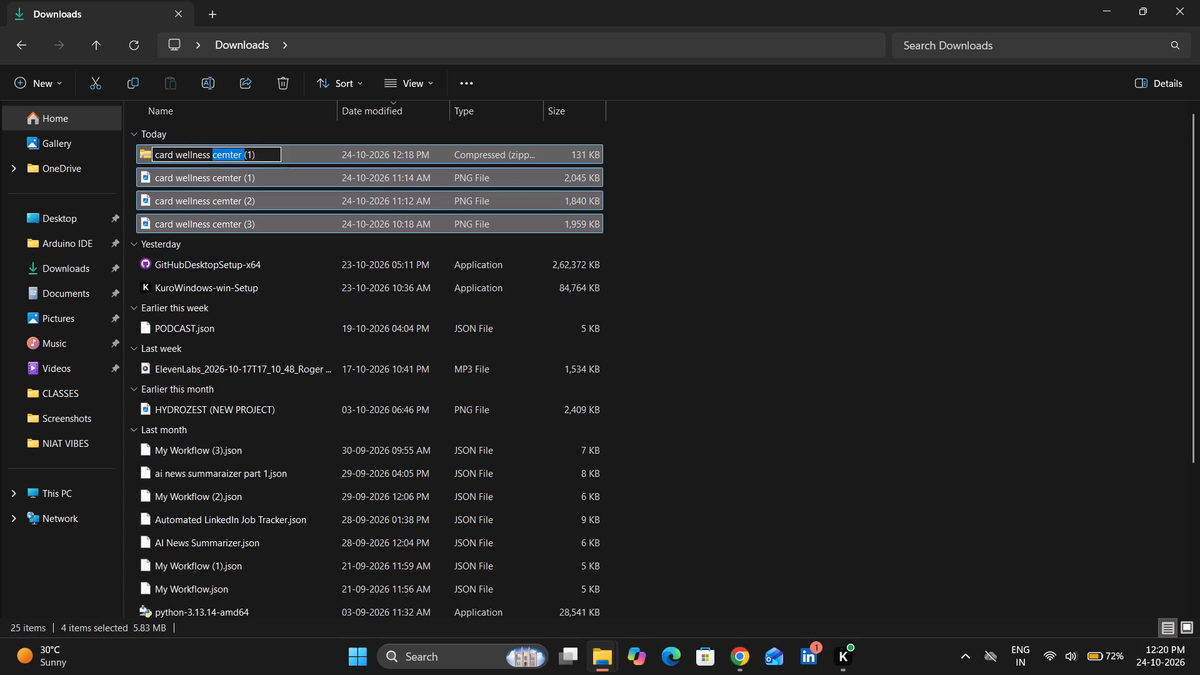
type("centere")
key("BackSpace")
key("Right")
key("Right")
key("Right")
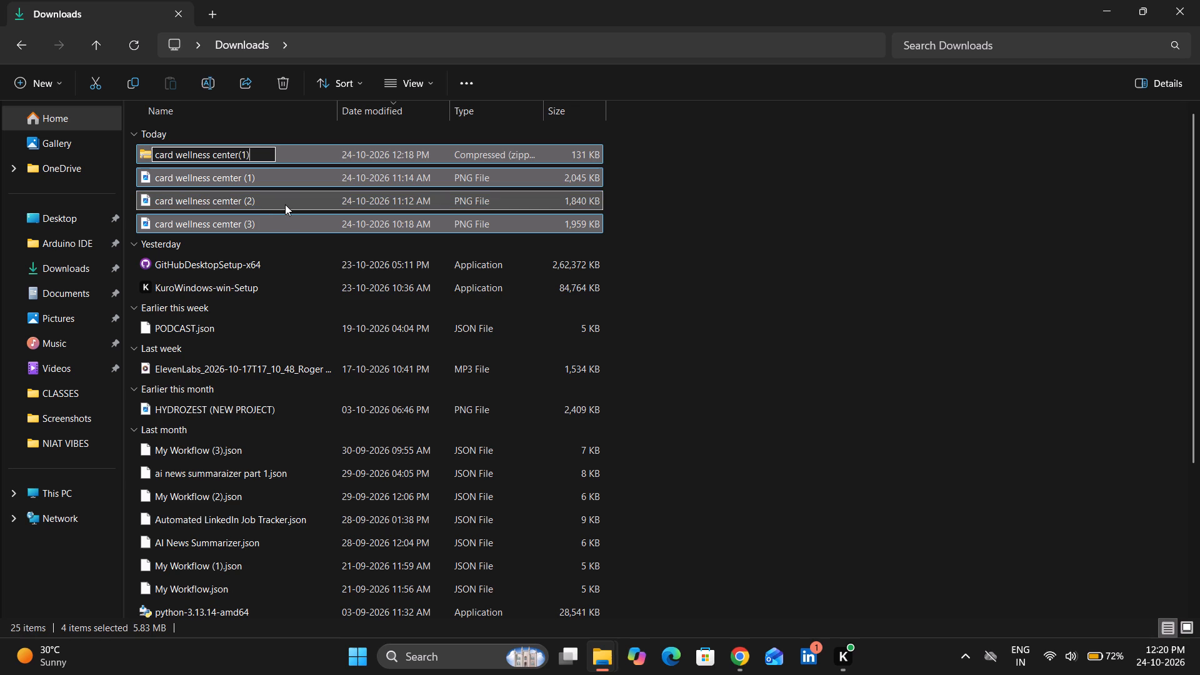
key("BackSpace")
key("BackSpace")
key("BackSpace")
key("Return")
left_click(844, 260)
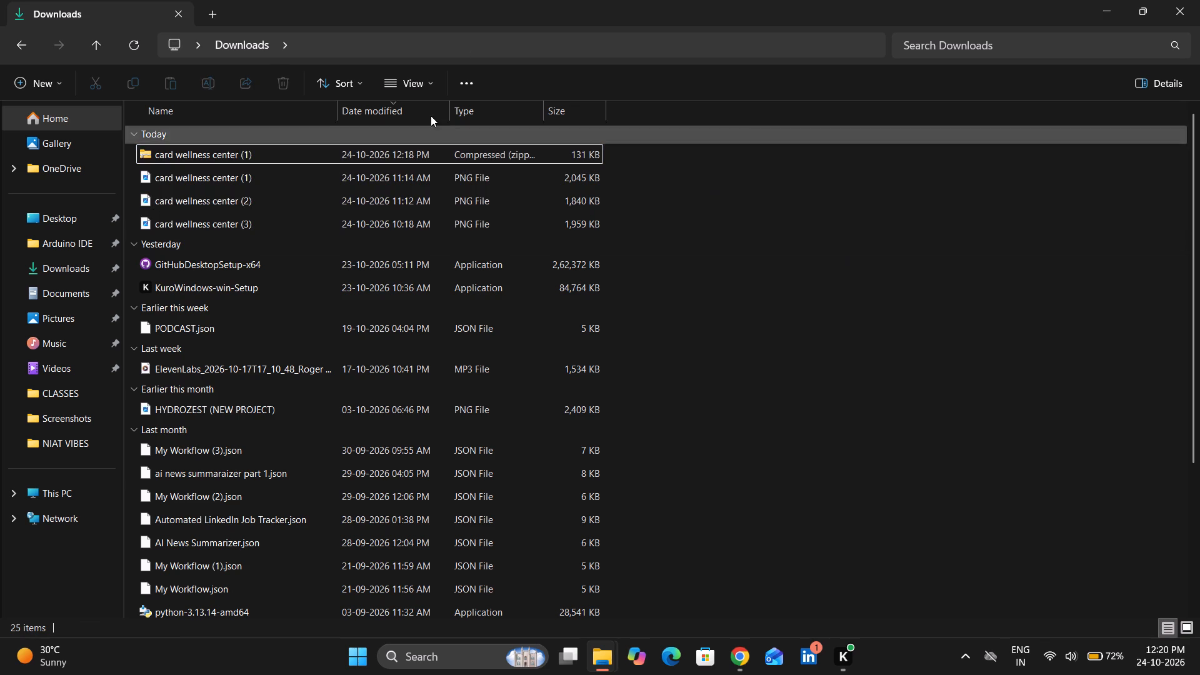
Open the three card wellness center PNG images one after another, closing each, and look inside the card wellness center (1) archive.
double_click(258, 174)
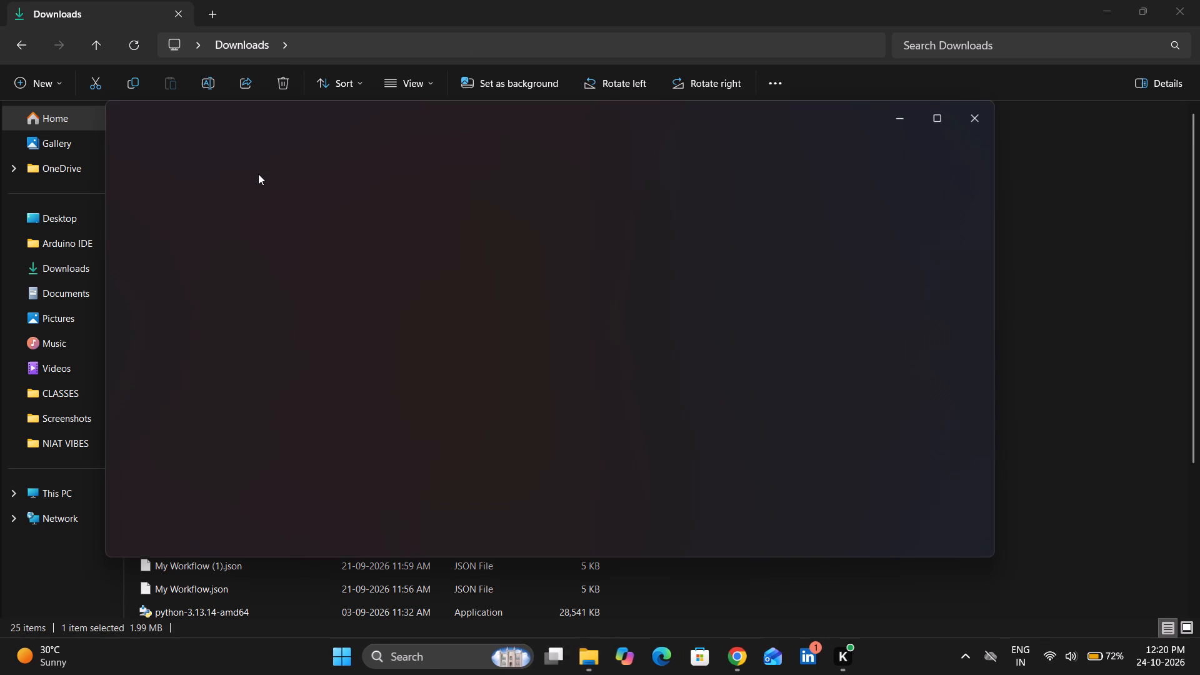
key("Escape")
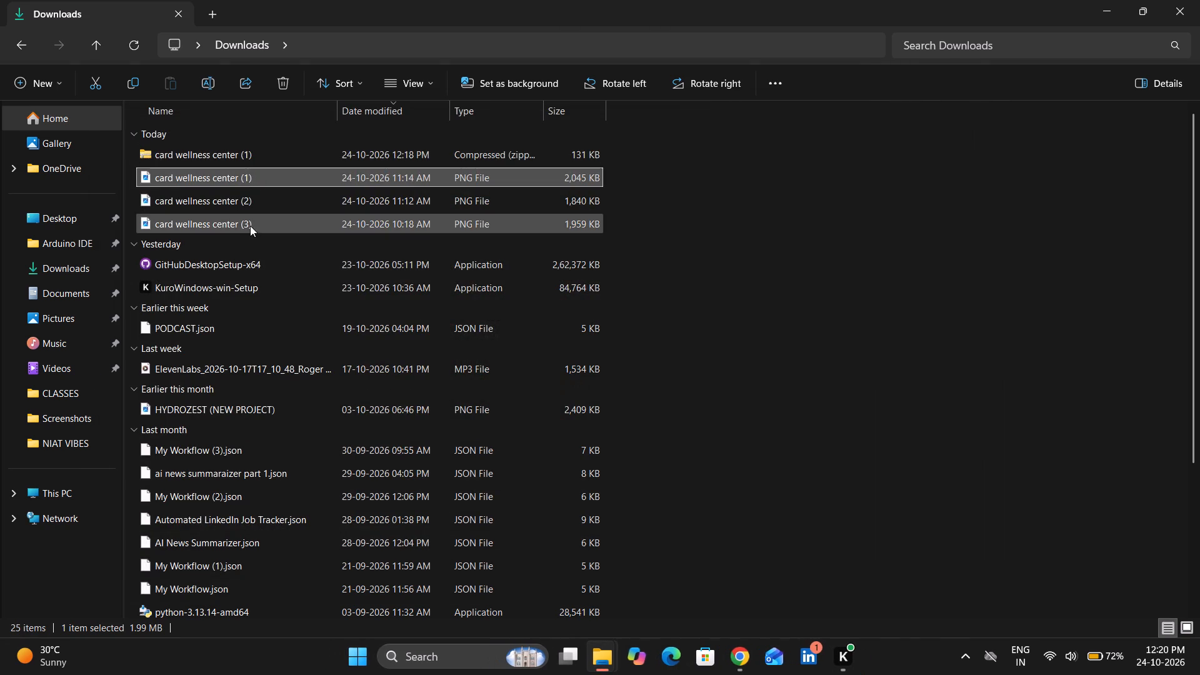
double_click(254, 194)
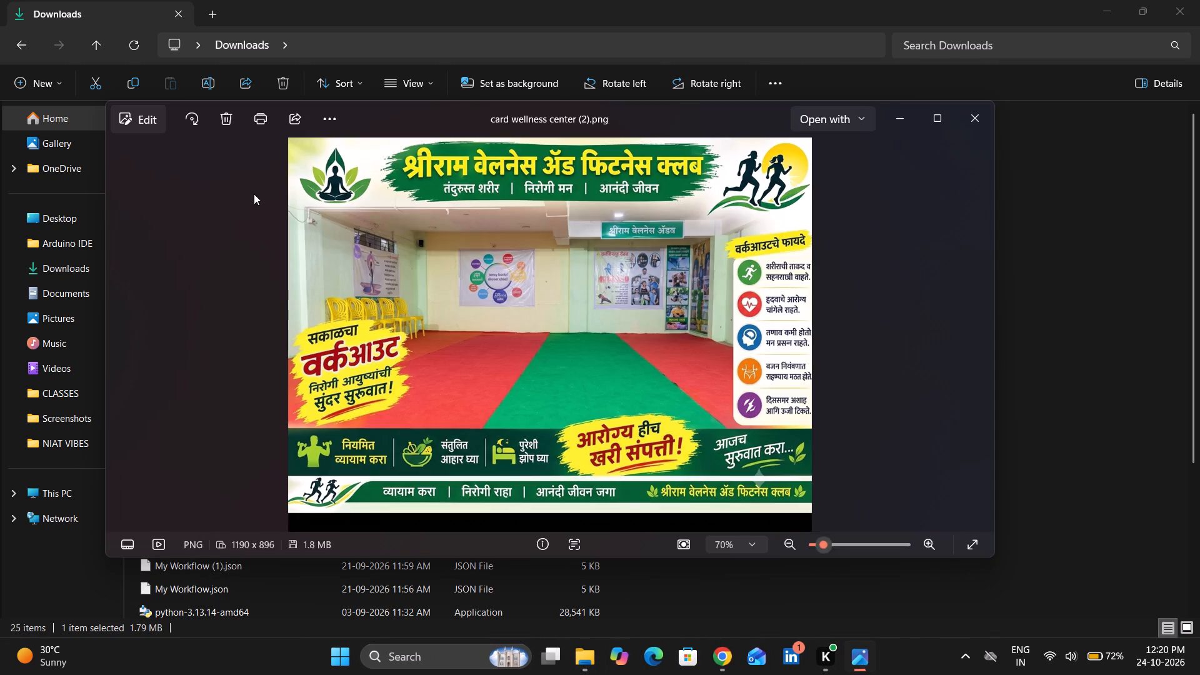
key("Escape")
double_click(251, 223)
key("Escape")
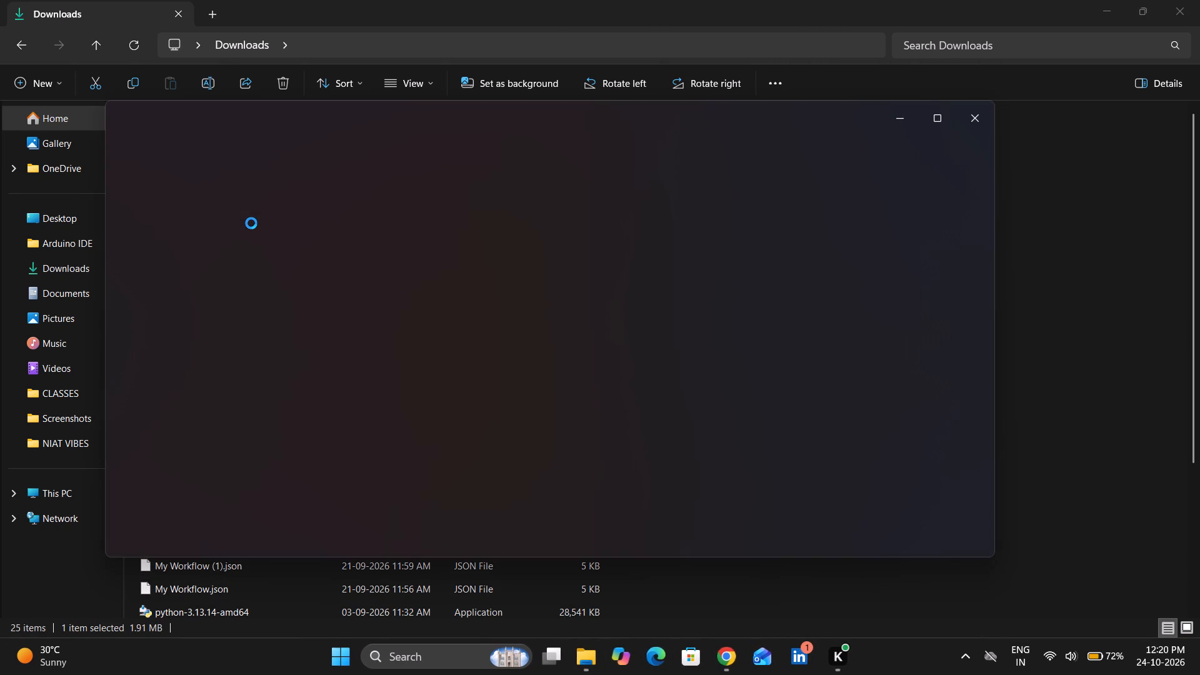
key("Escape")
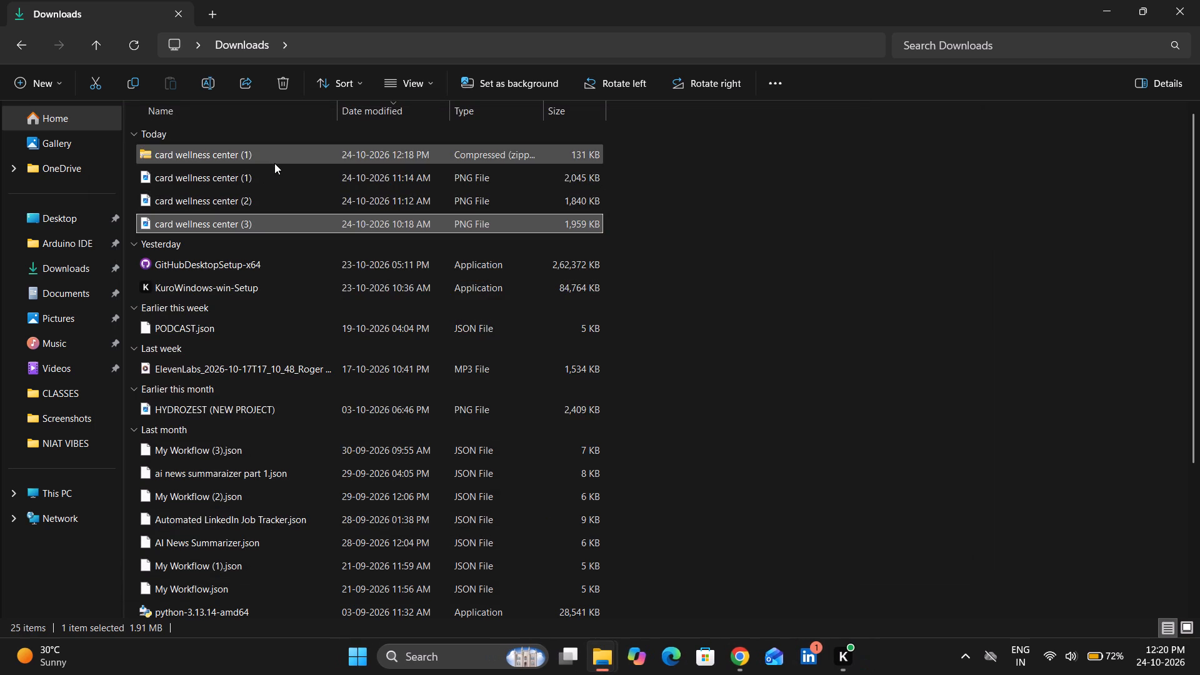
double_click(274, 163)
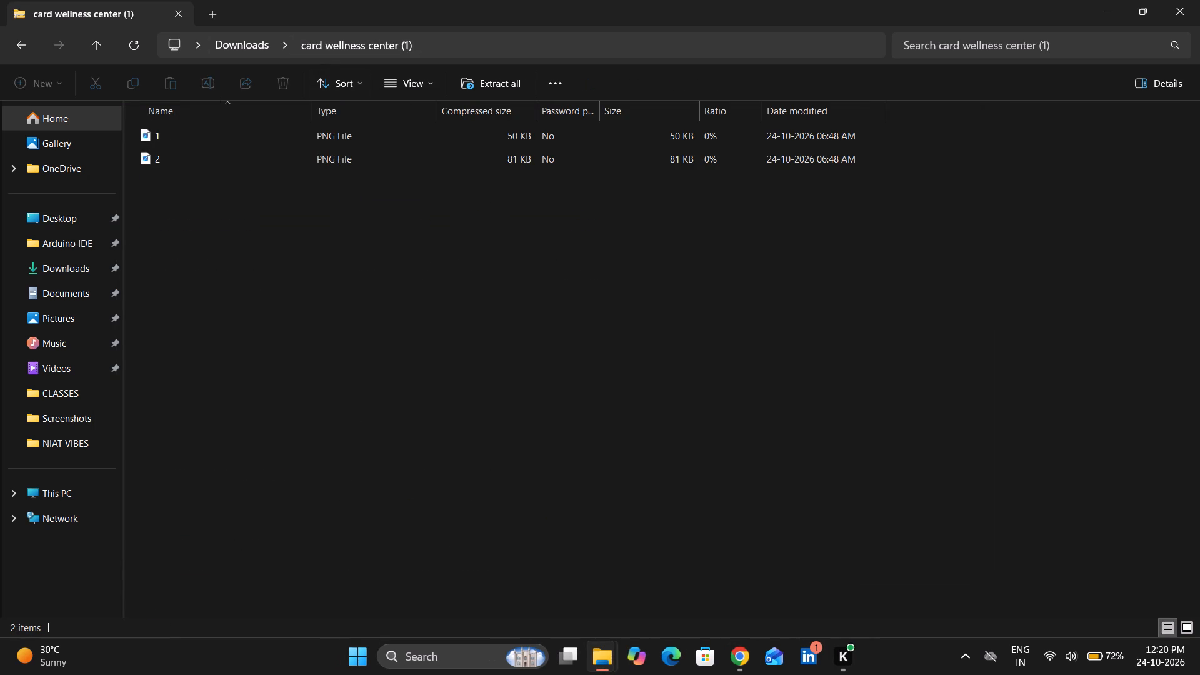
Copy the three card wellness center PNG images from Downloads into the card wellness center (1) archive.
left_click(251, 52)
left_click_drag(319, 232, 316, 179)
right_click(316, 179)
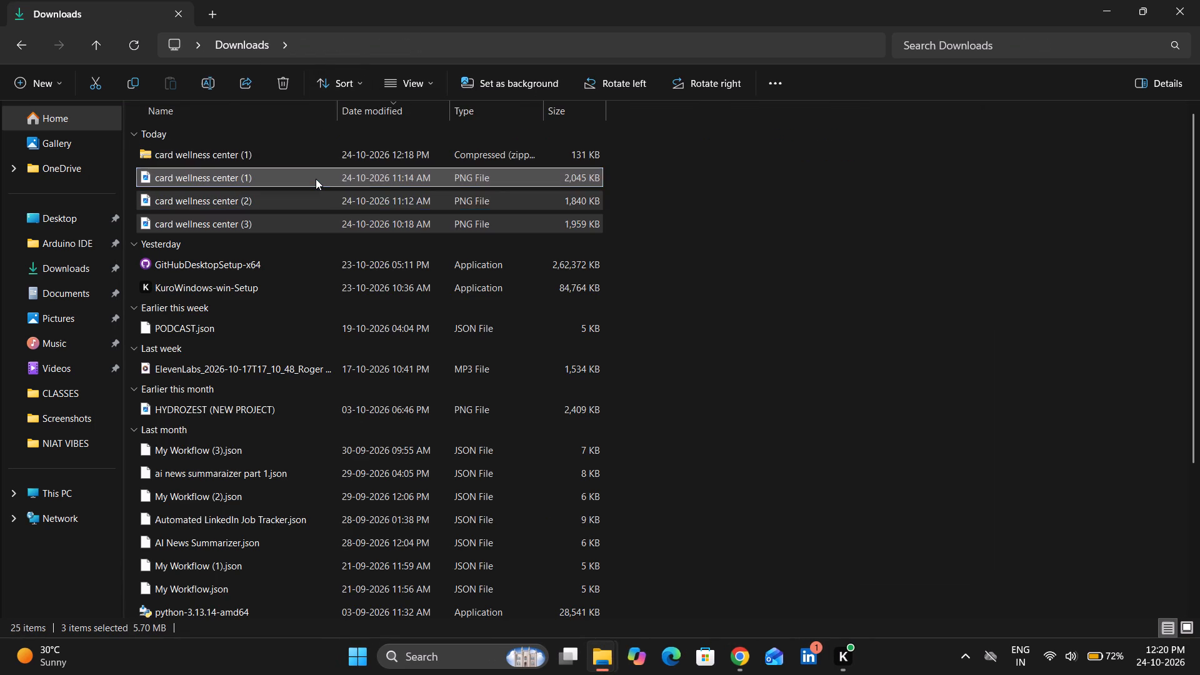
left_click(395, 40)
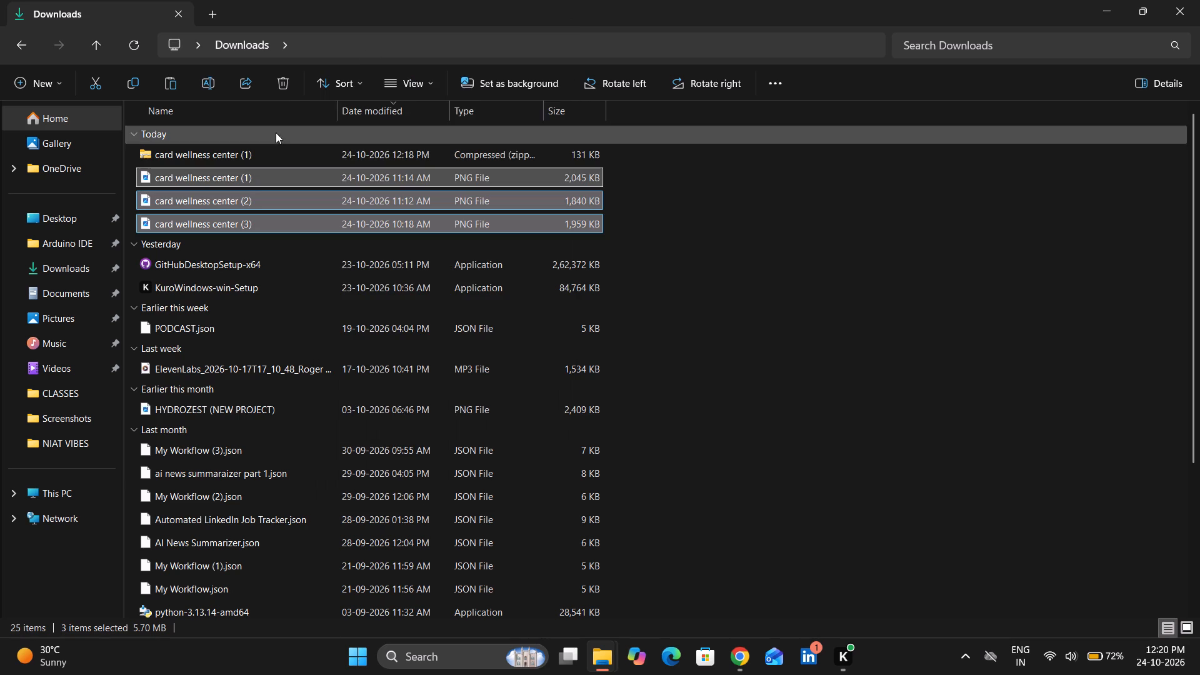
left_click(274, 151)
left_click(274, 151)
left_click(291, 229)
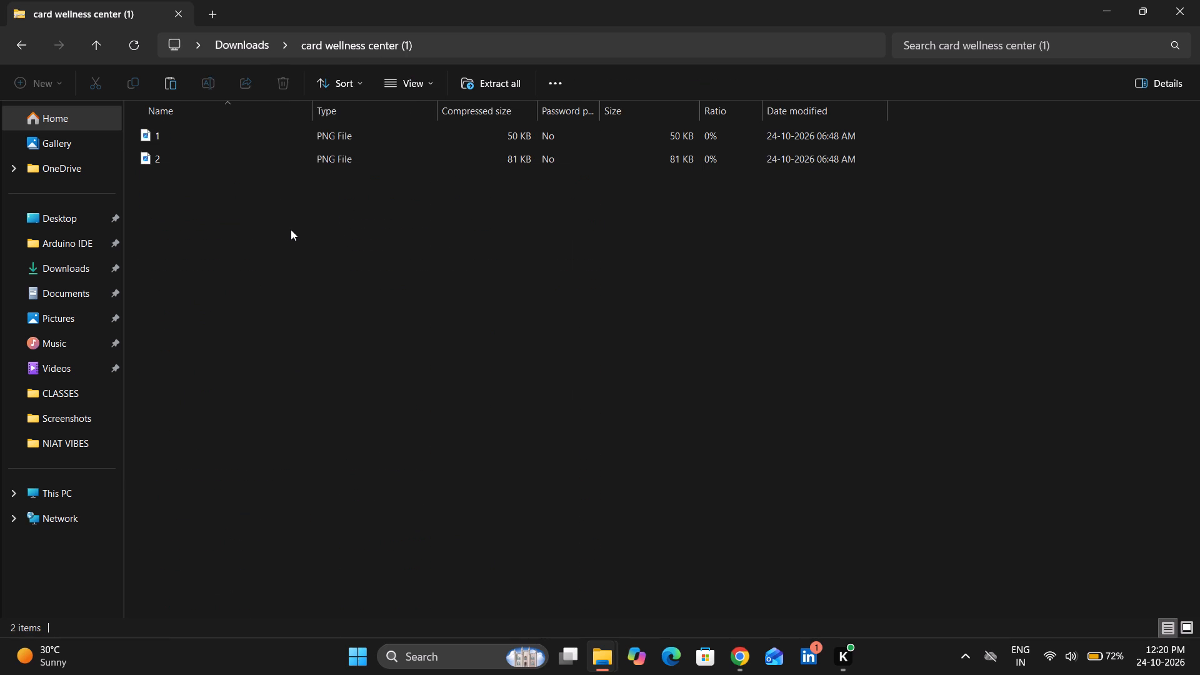
right_click(509, 256)
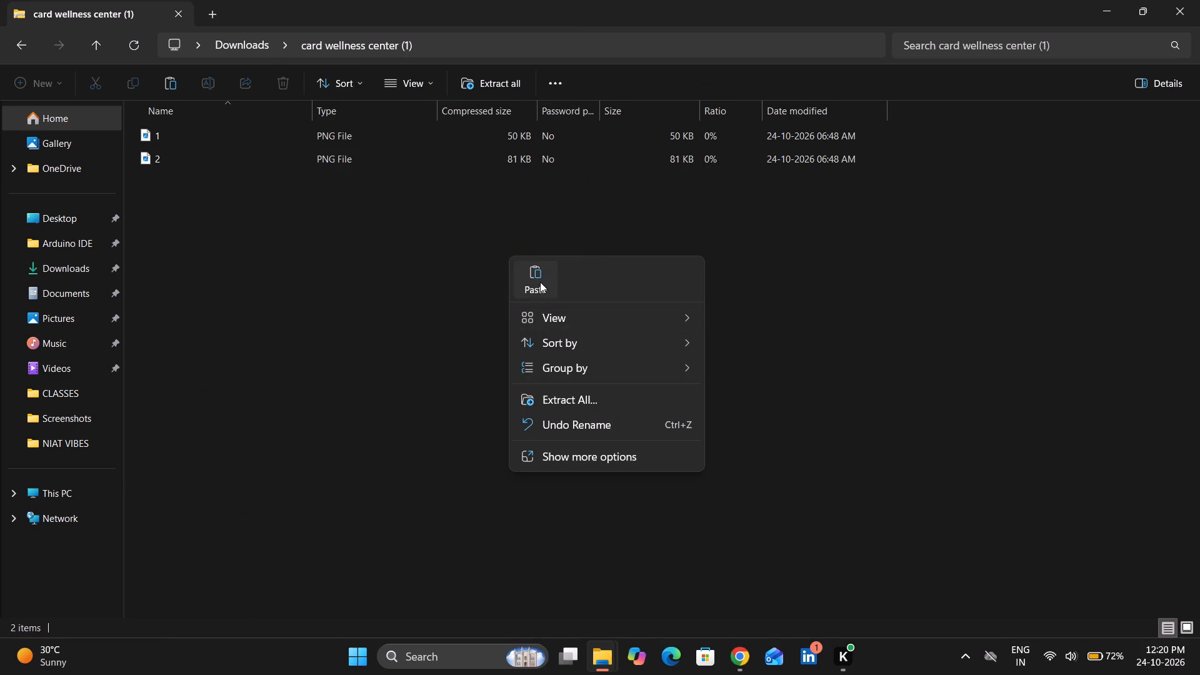
left_click(540, 282)
Return to Downloads and delete the three loose card wellness center PNG images, numbered (1) to (3).
left_click(247, 40)
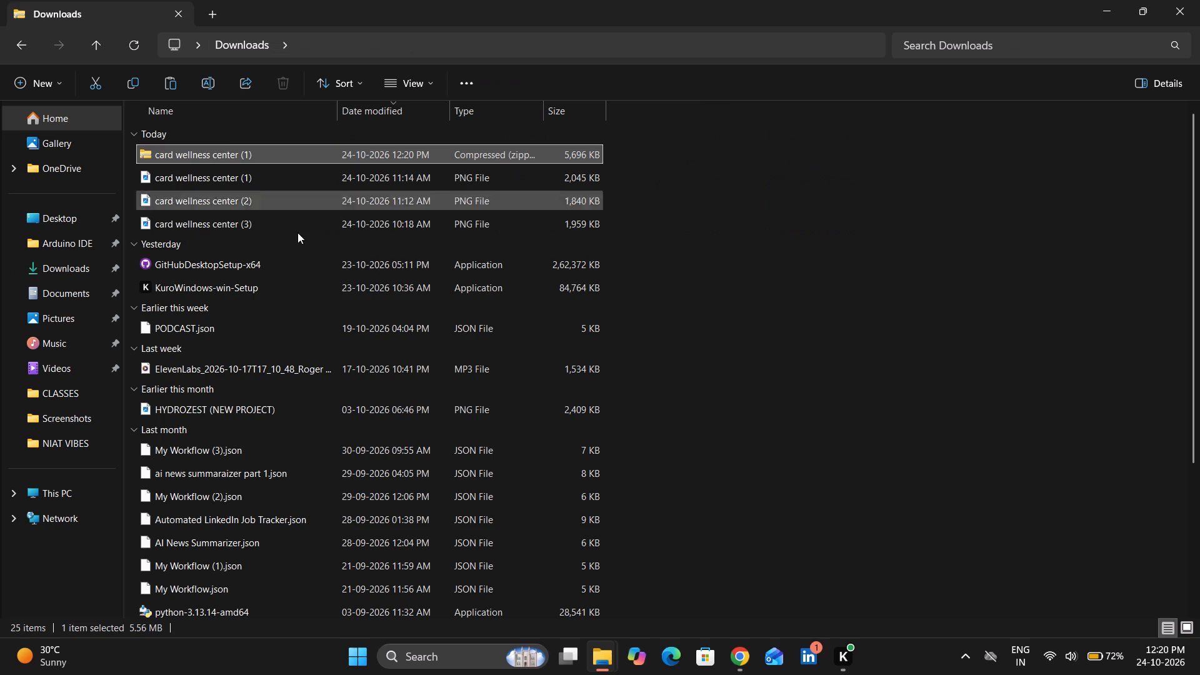
right_click_drag(269, 218, 264, 203)
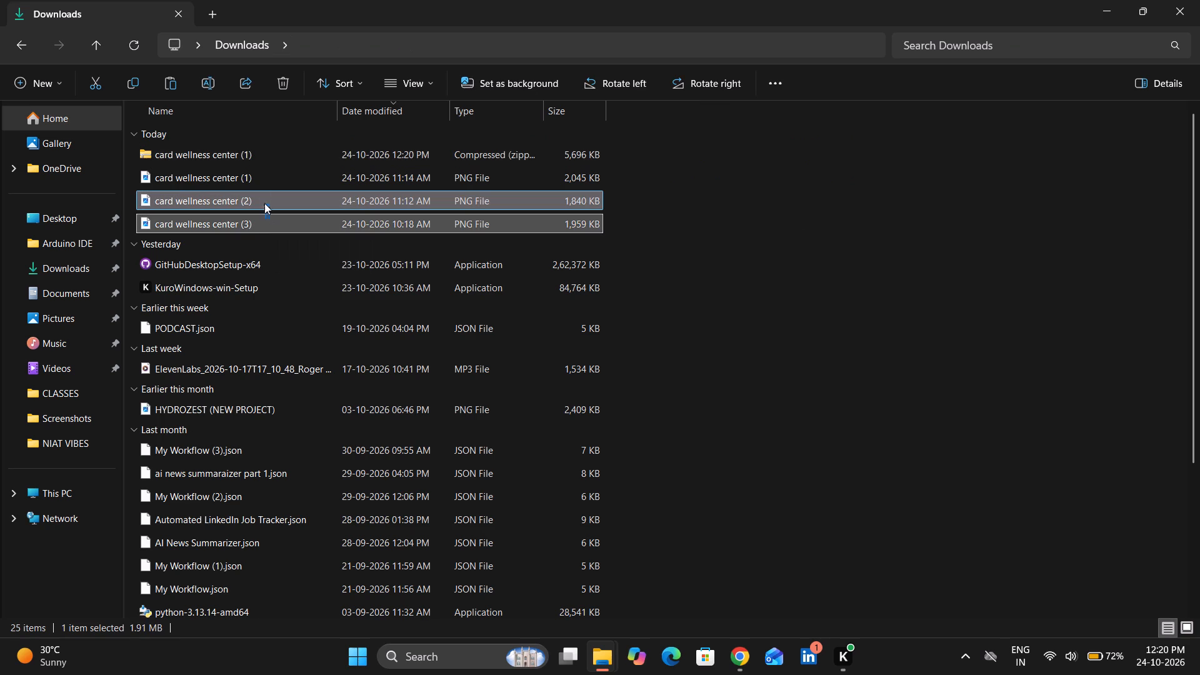
right_click_drag(264, 203, 261, 173)
right_click(261, 173)
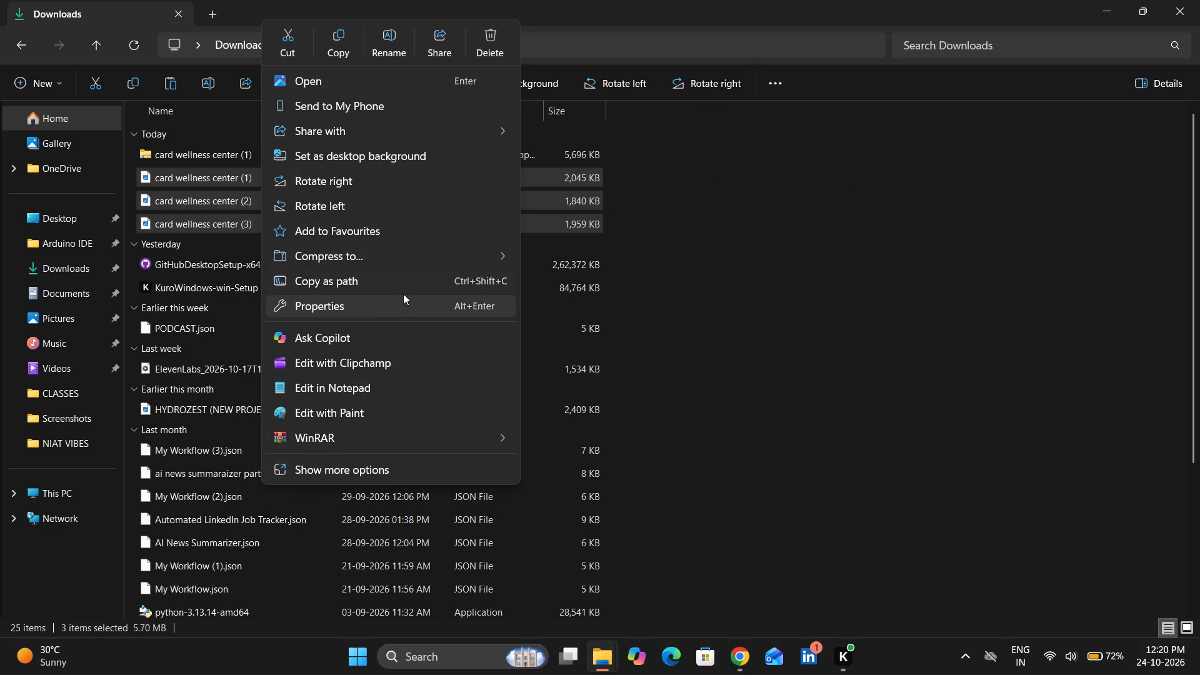
left_click(474, 39)
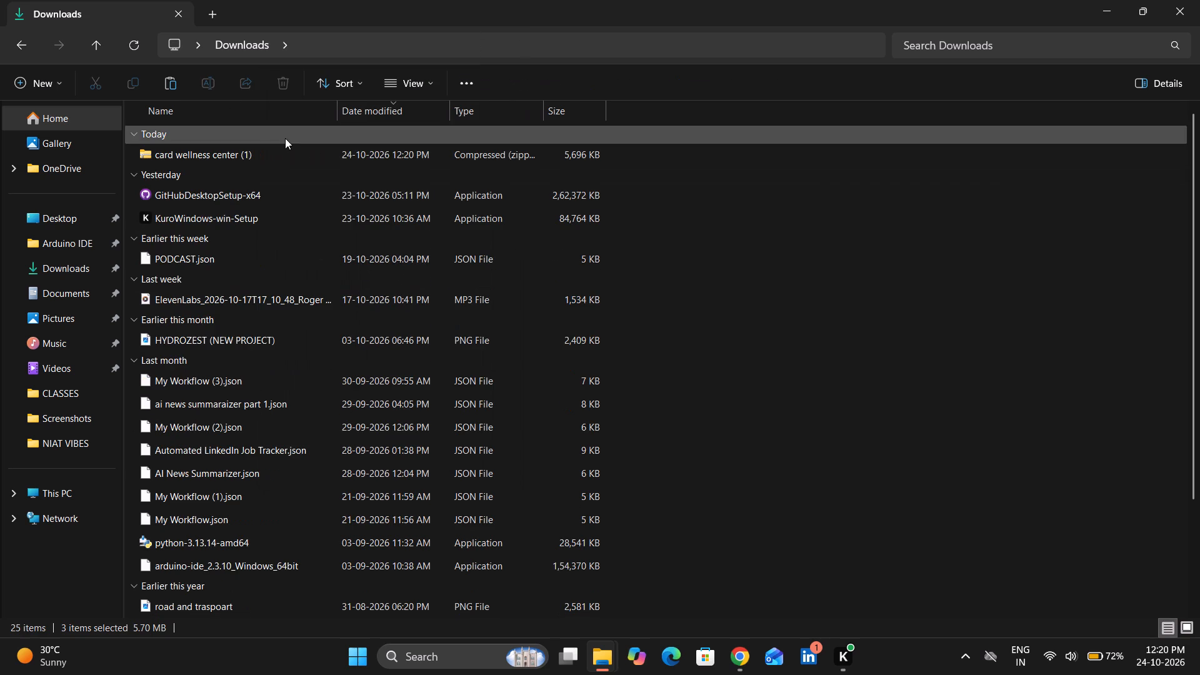
Open the card wellness center (1) archive in Downloads and refresh its file list to check the contents.
left_click(283, 155)
double_click(283, 155)
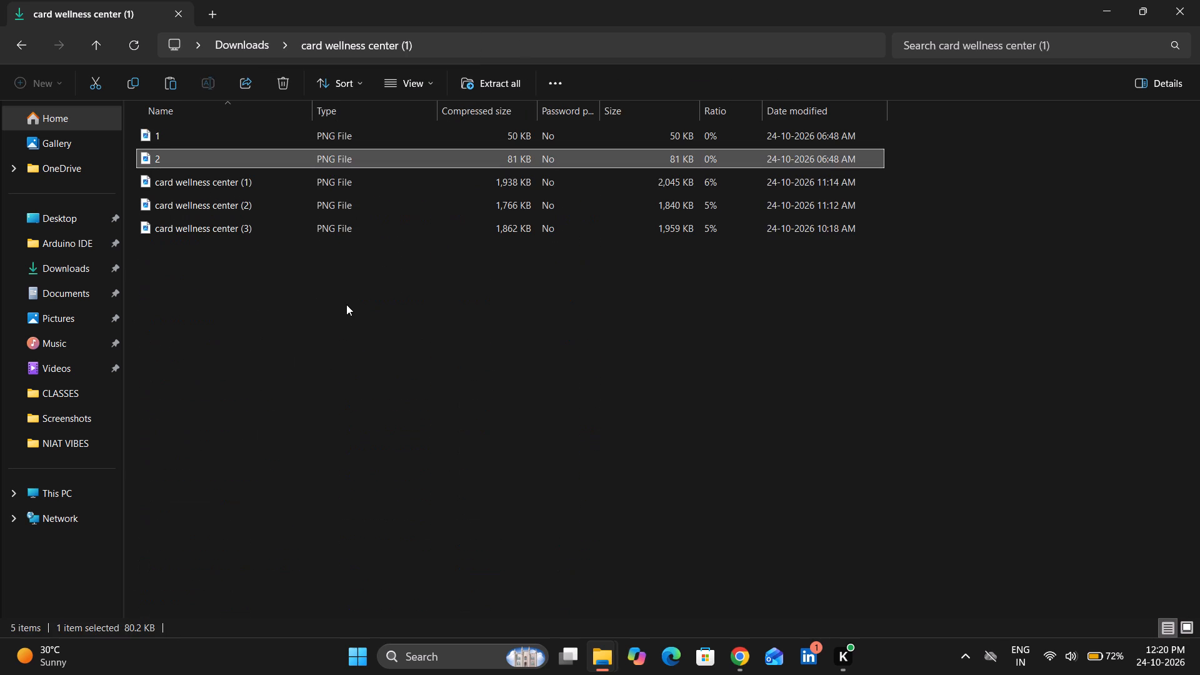
double_click(346, 304)
right_click(346, 304)
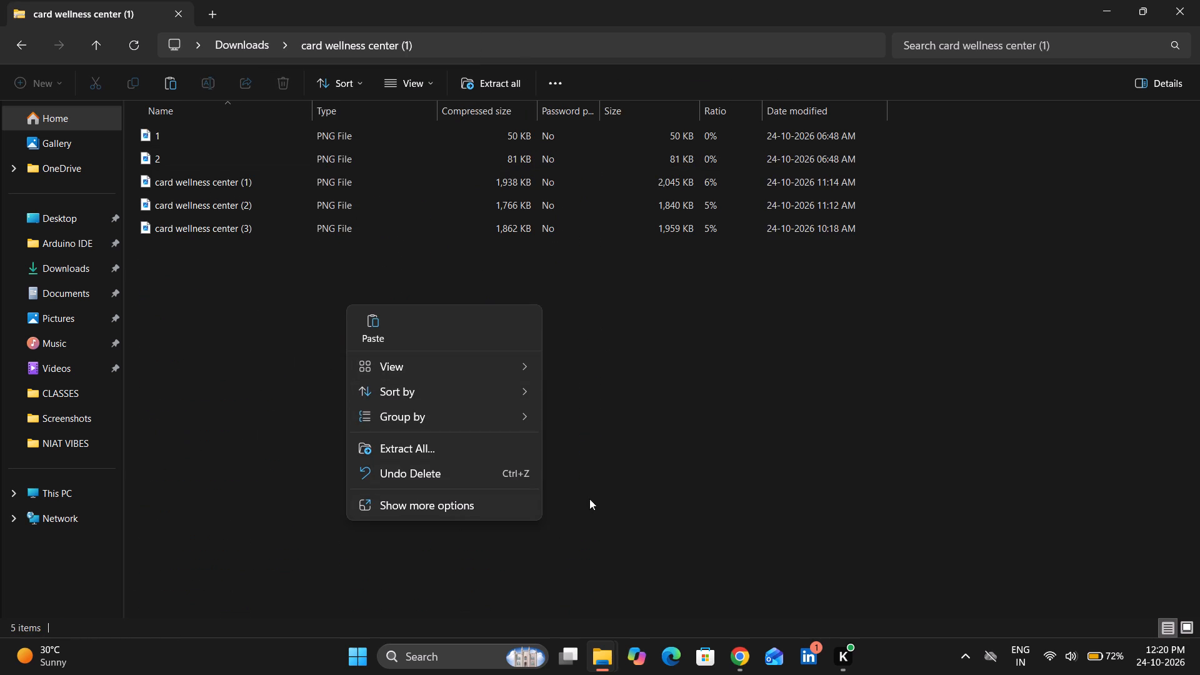
left_click(643, 427)
right_click(462, 271)
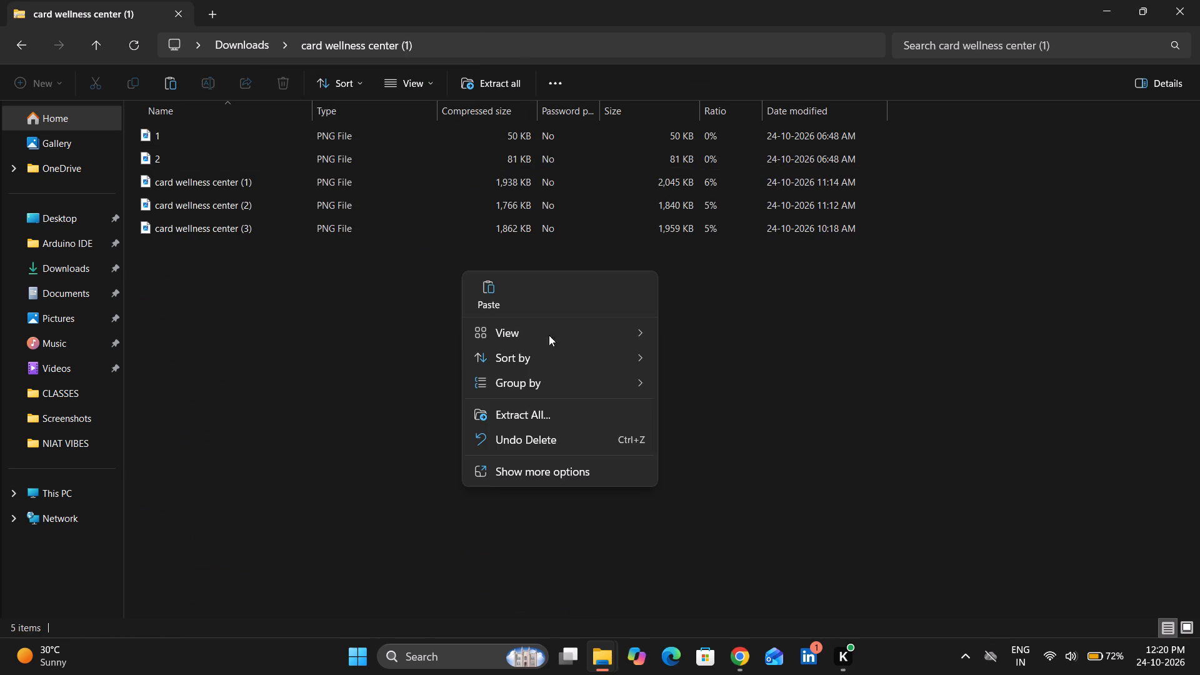
left_click(374, 354)
key("ctrl+r")
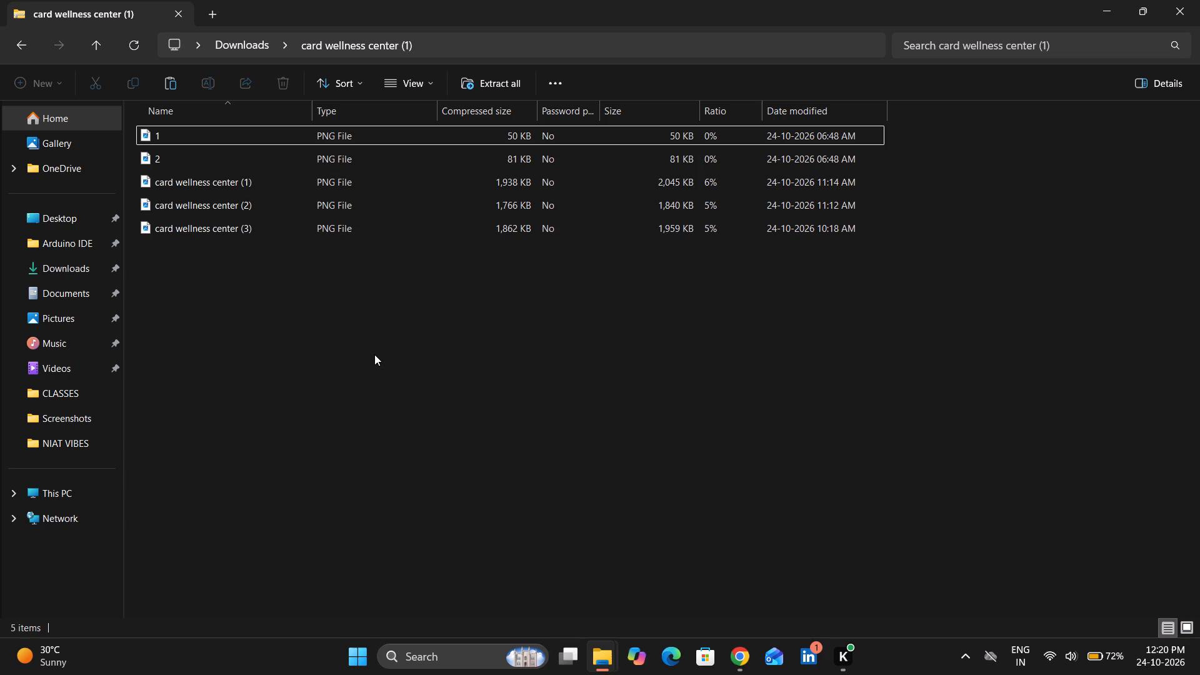
key("ctrl+r")
key("ctrl+r")
key("ctrl+r")
key("ctrl+r")
key("ctrl+r")
key("ctrl+r")
key("ctrl+r")
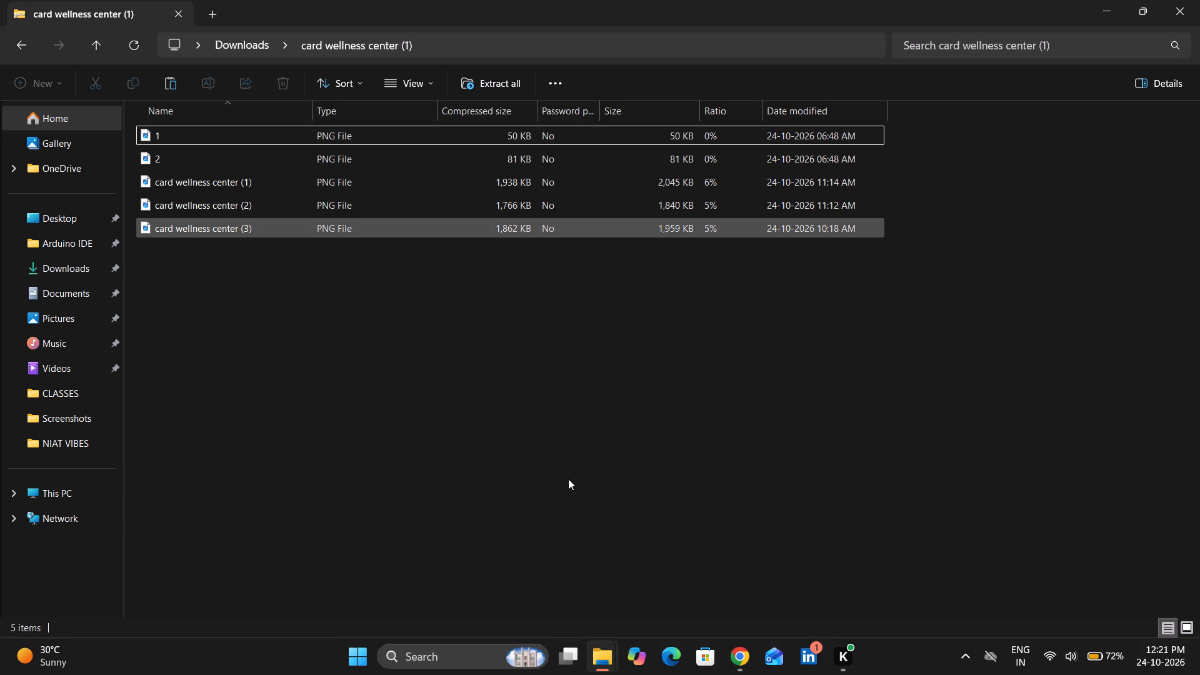
Go back through the folder history to Downloads, dismiss any error, and close File Explorer.
key("BackSpace")
key("BackSpace")
key("BackSpace")
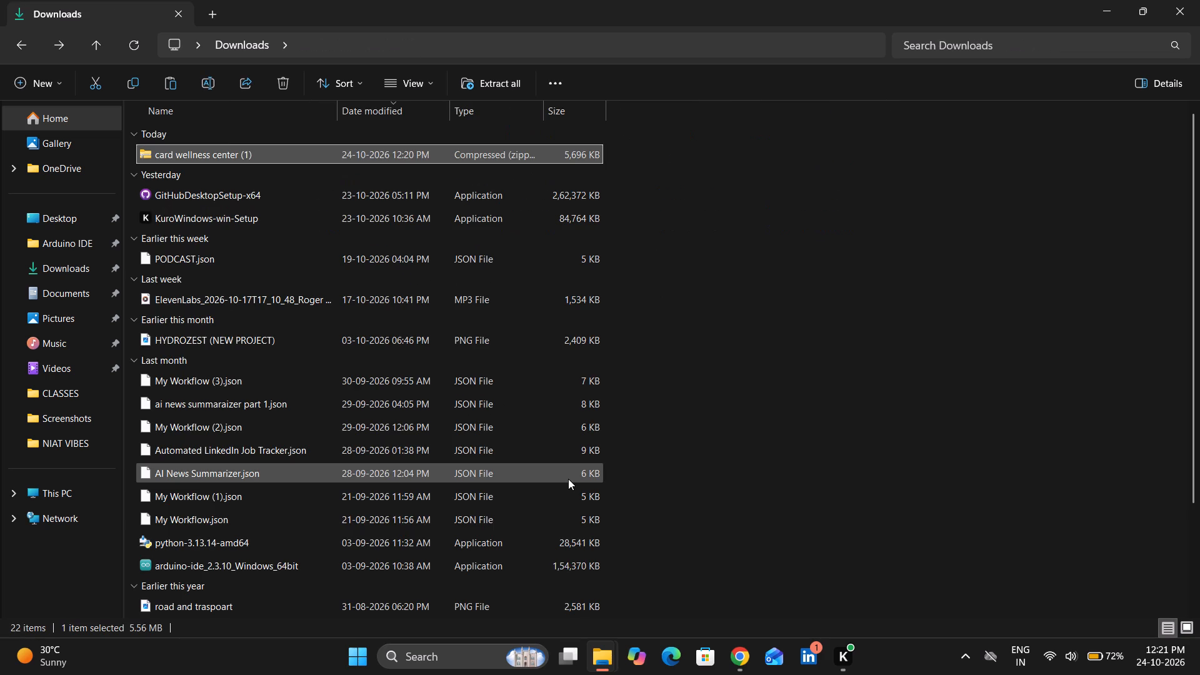
key("BackSpace")
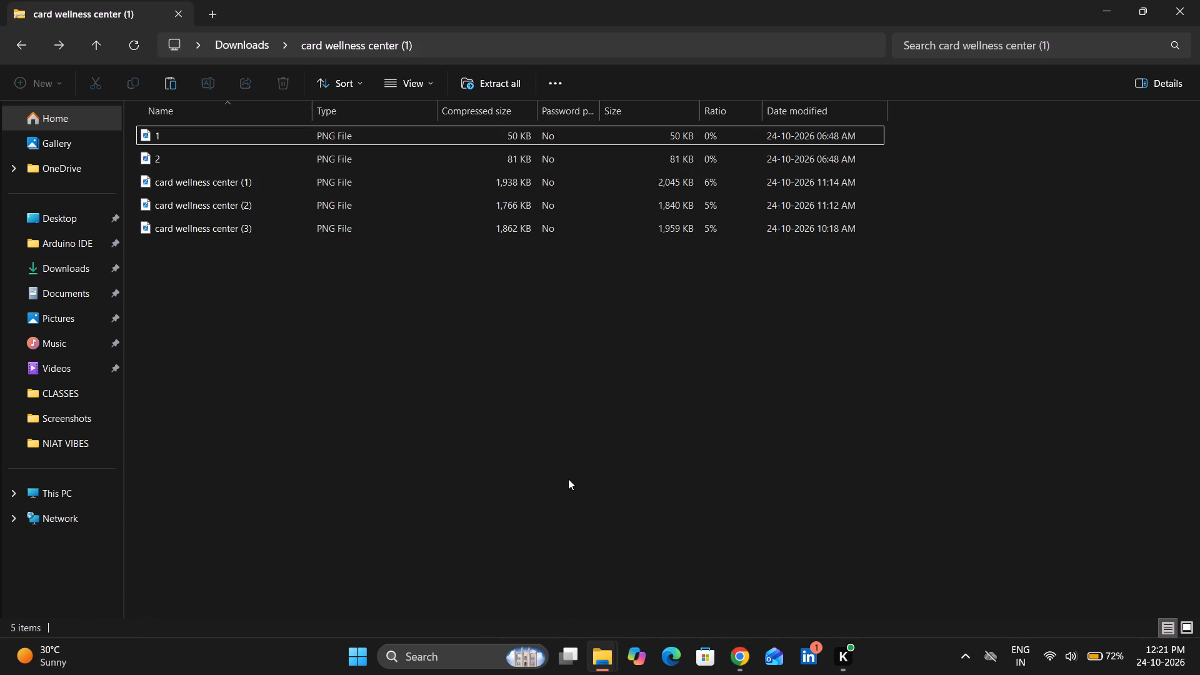
key("BackSpace")
key("BackSpace")
key("BackSpace")
key("BackSpace")
key("BackSpace")
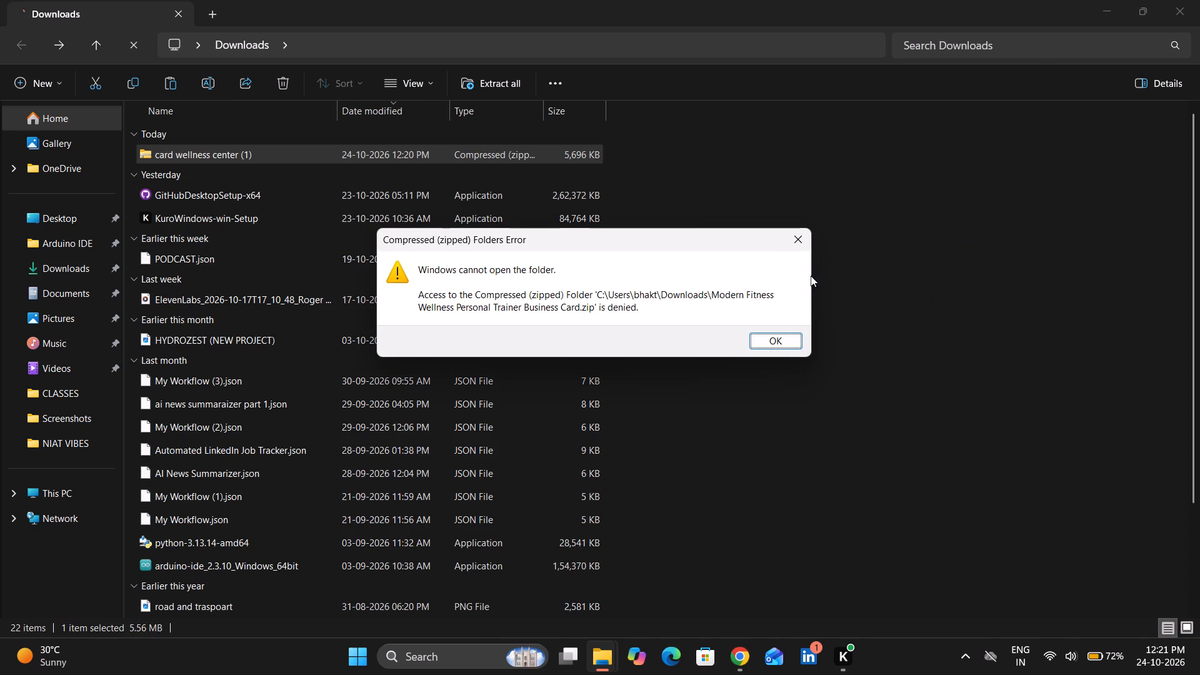
left_click(768, 344)
left_click(1178, 3)
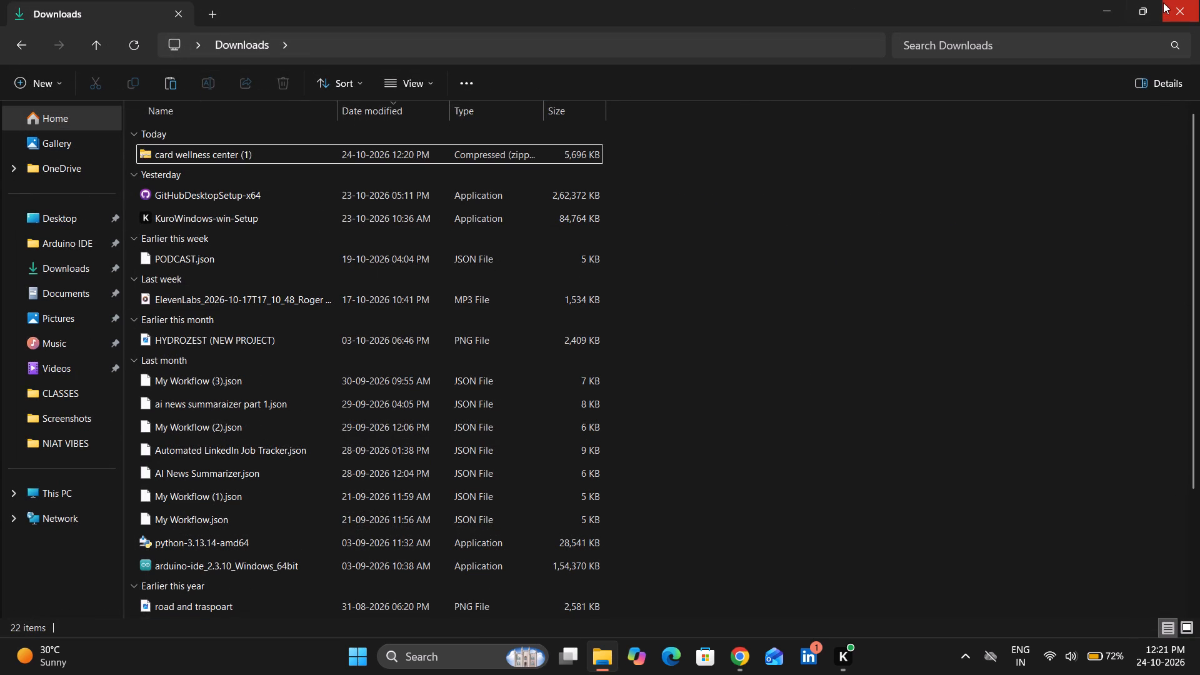
left_click(1163, 2)
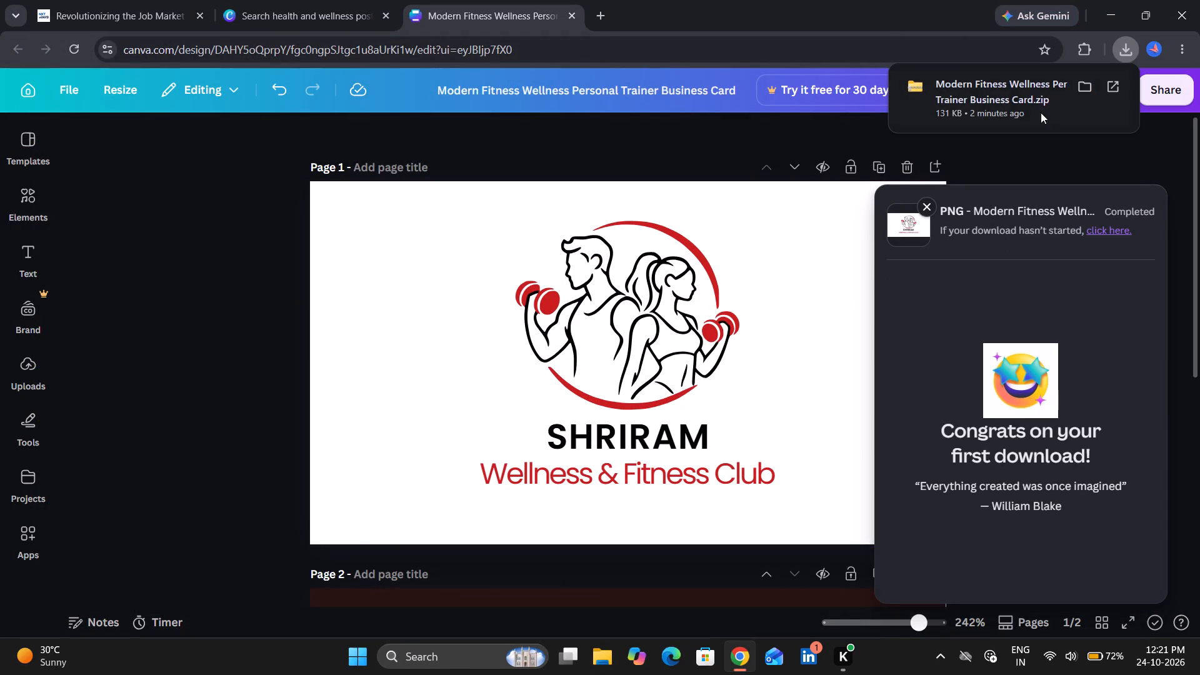
In Chrome, close the Canva health and wellness search tab and the Modern Fitness Wellness Personal Trainer Business Card design tab.
left_click(394, 14)
left_click(386, 12)
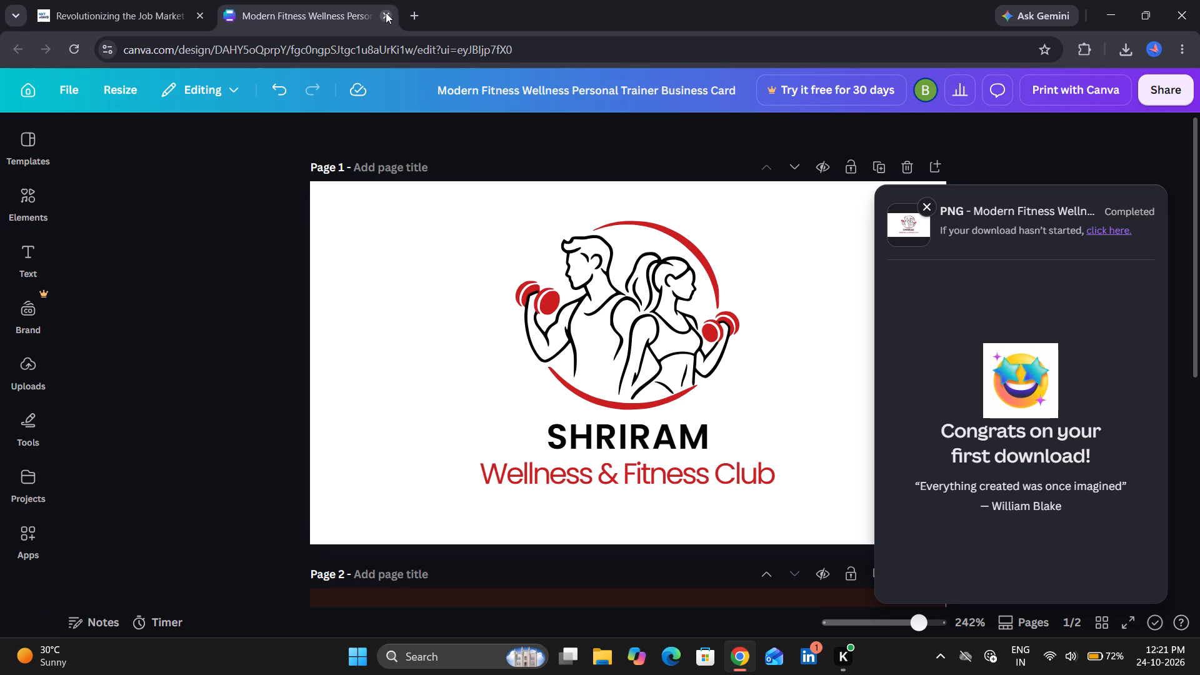
left_click(386, 12)
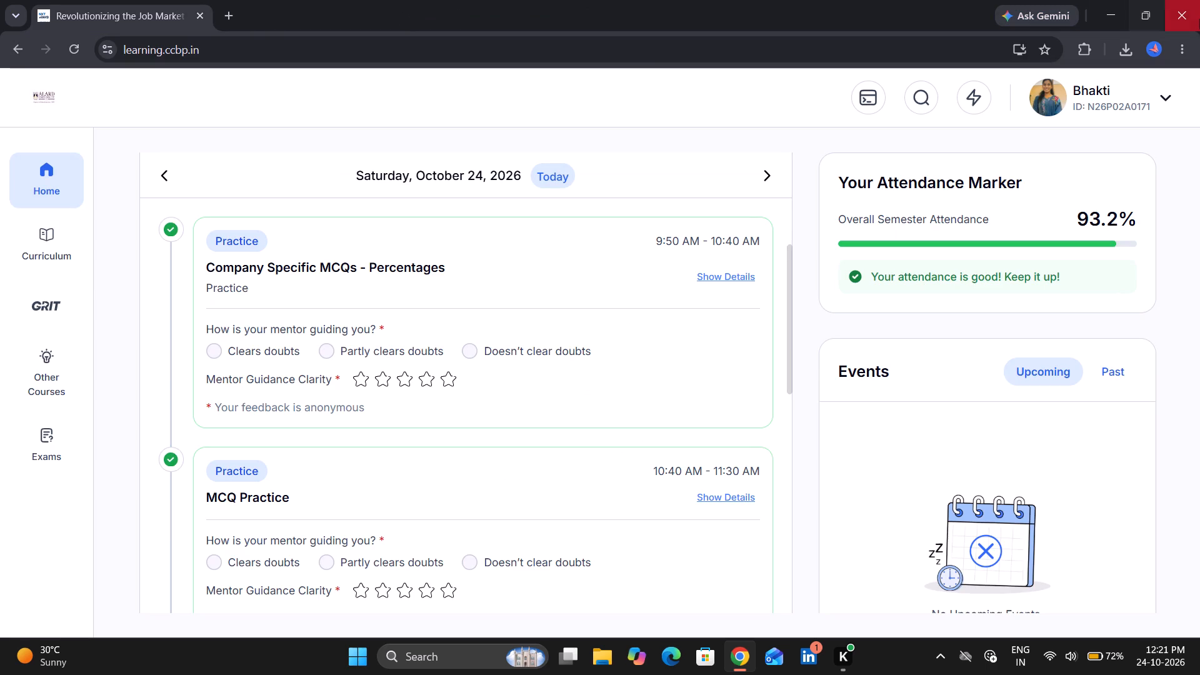